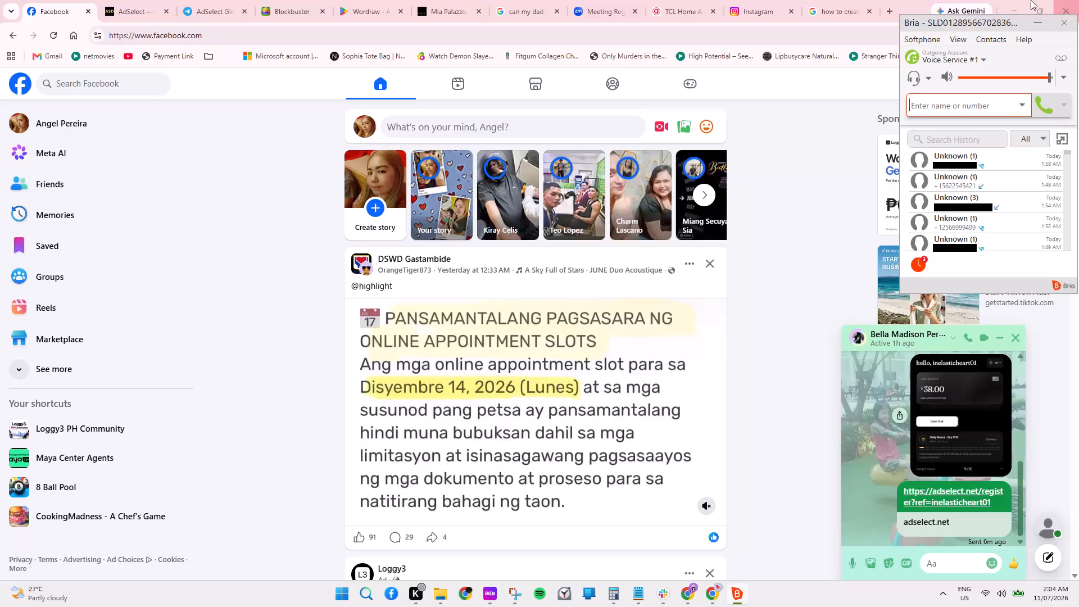
Bookmark the AdSelect story income page in the bookmarks bar, with the softphone window out of the way.
left_click(148, 13)
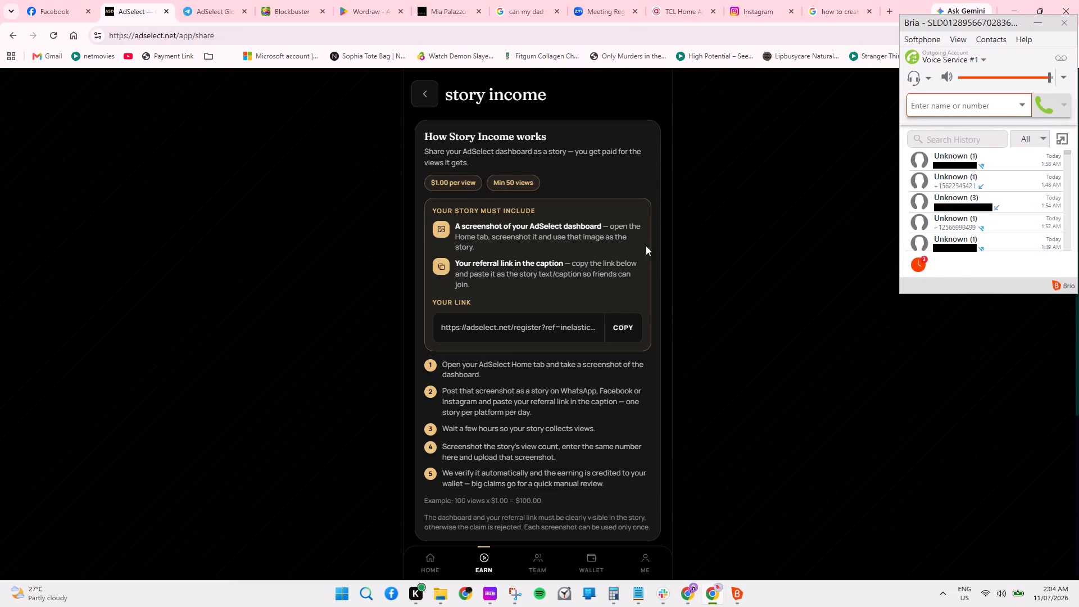
left_click(1037, 22)
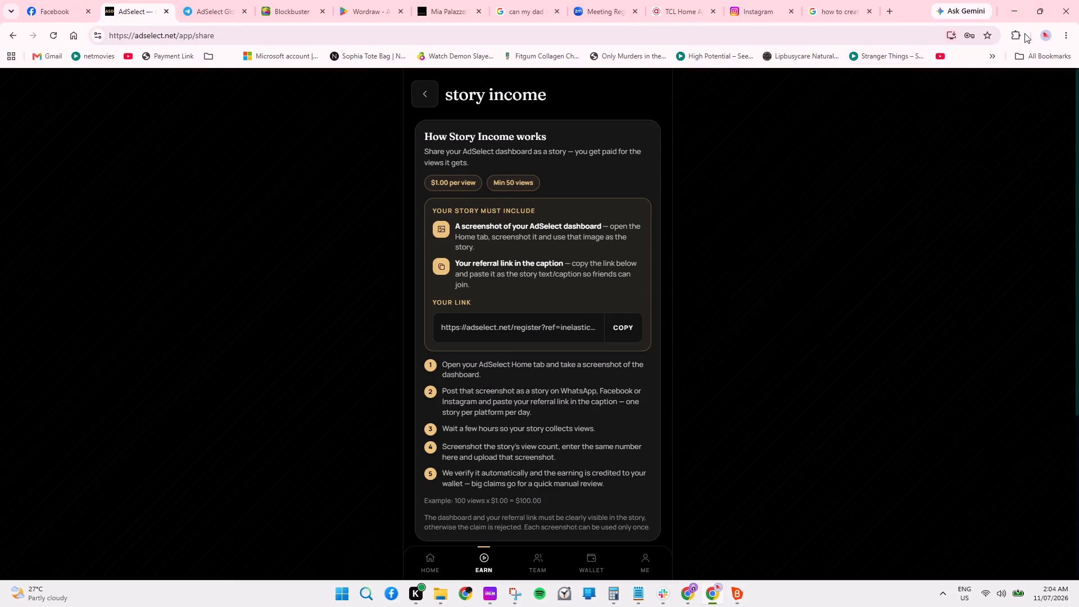
left_click(986, 38)
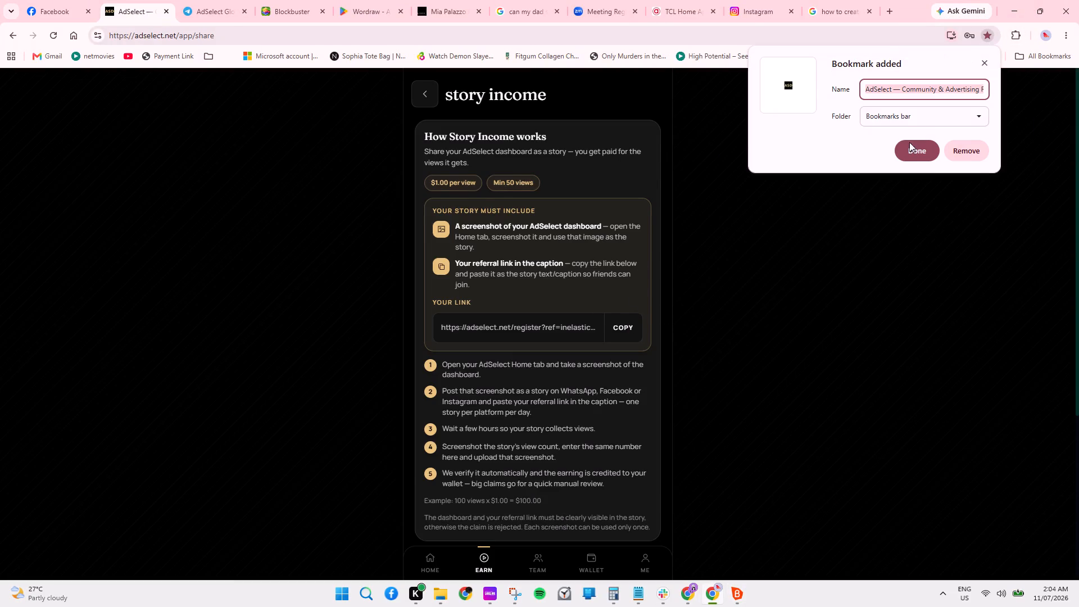
left_click(913, 150)
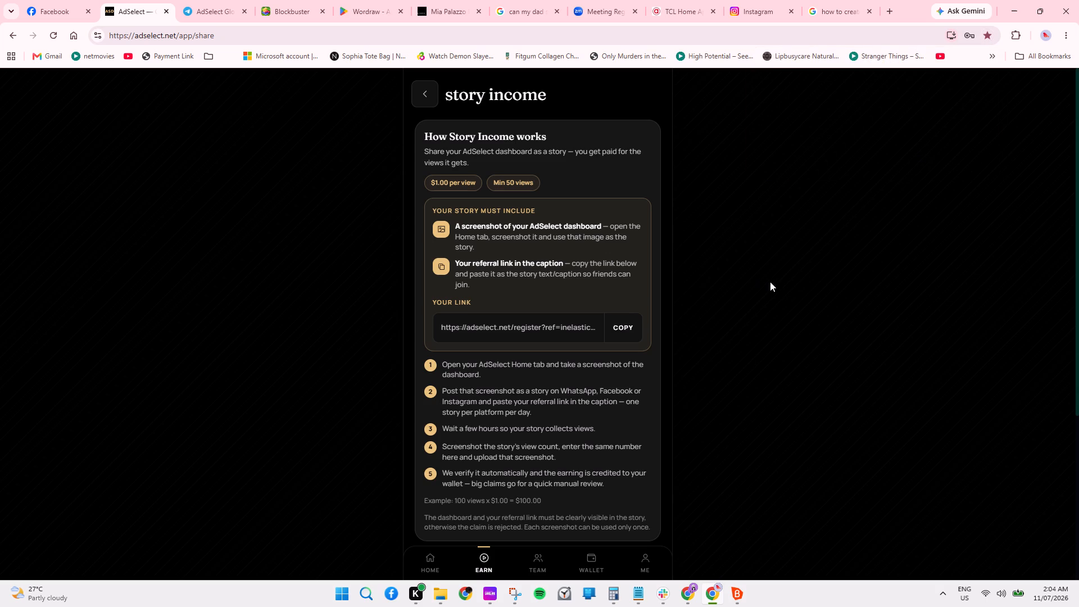
In the other browser window's blank new-call form, set Business-Called to Woodland Hills Appliance Repair.
left_click(688, 590)
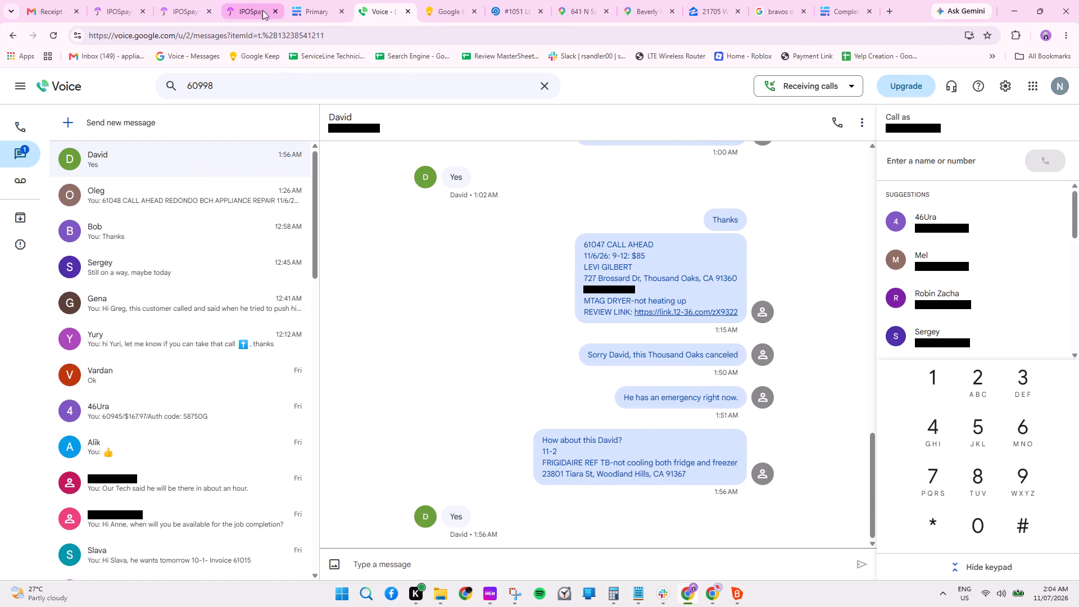
left_click(833, 4)
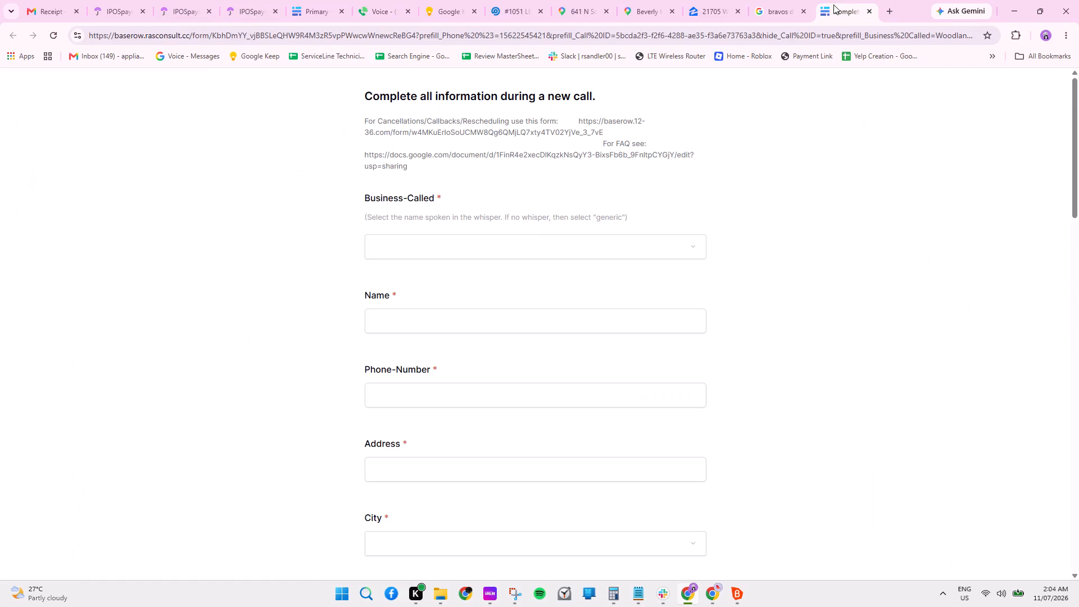
left_click(498, 244)
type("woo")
left_click(486, 279)
Copy the customer's name from the last entry in the Notepad notes into the form's Name field.
left_click(459, 312)
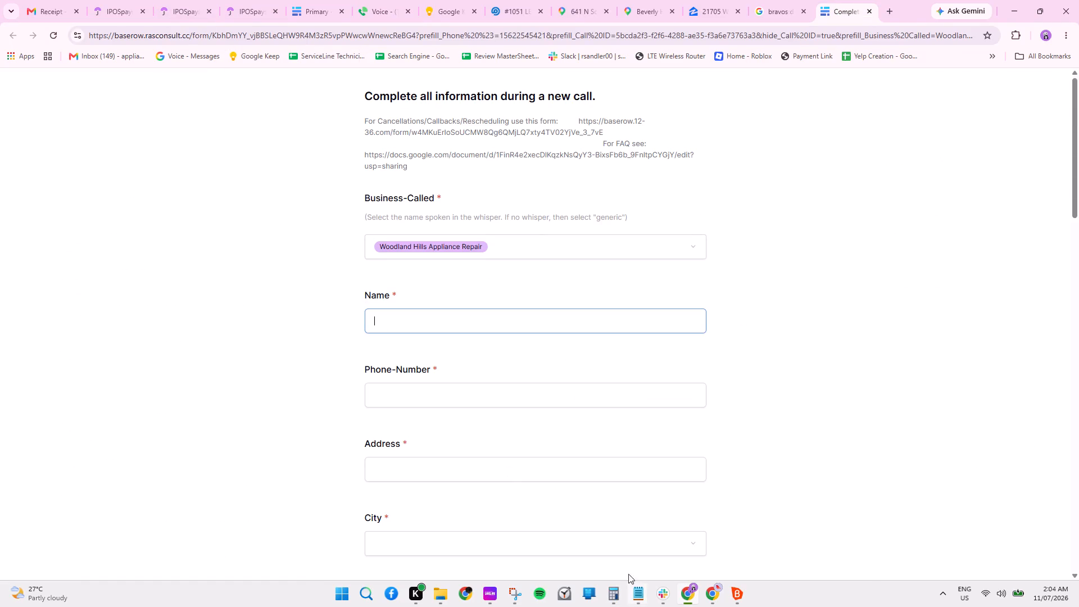
left_click(631, 592)
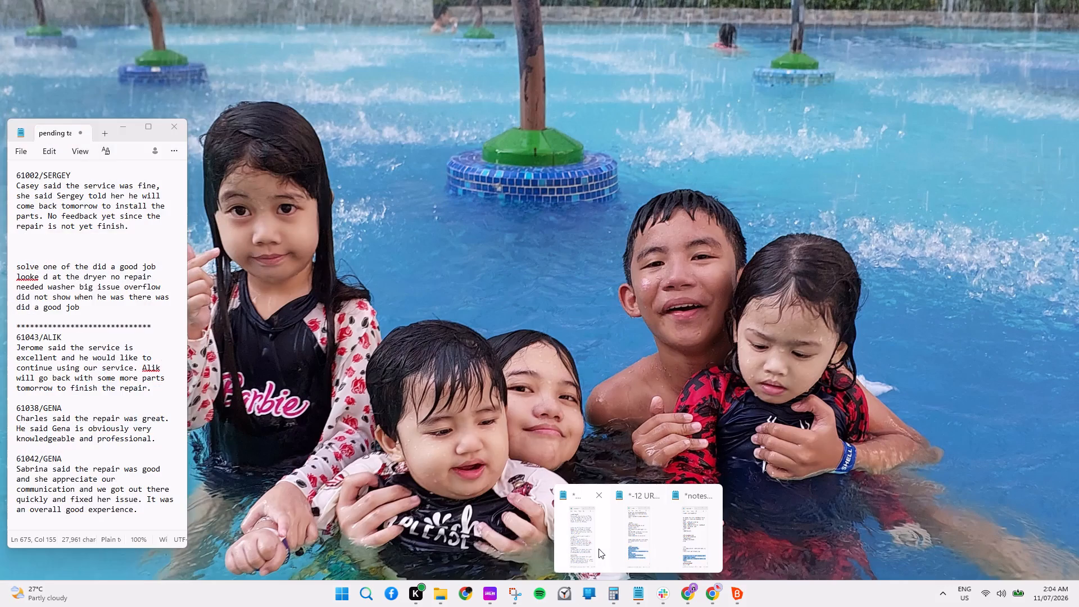
left_click(690, 545)
triple_click(69, 447)
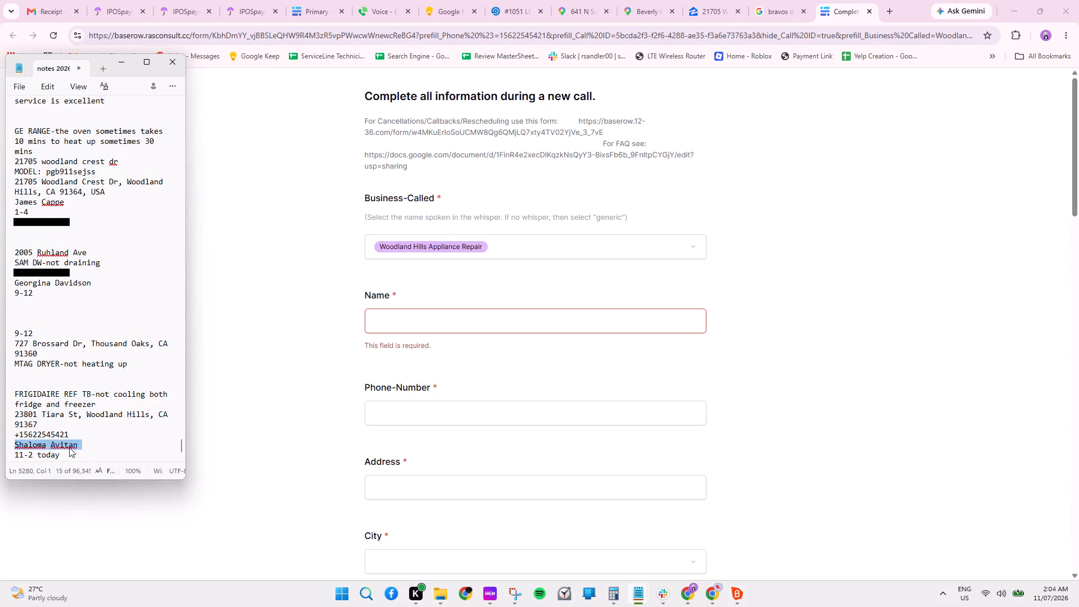
key("ctrl+c")
left_click(364, 332)
left_click(389, 329)
key("ctrl+v")
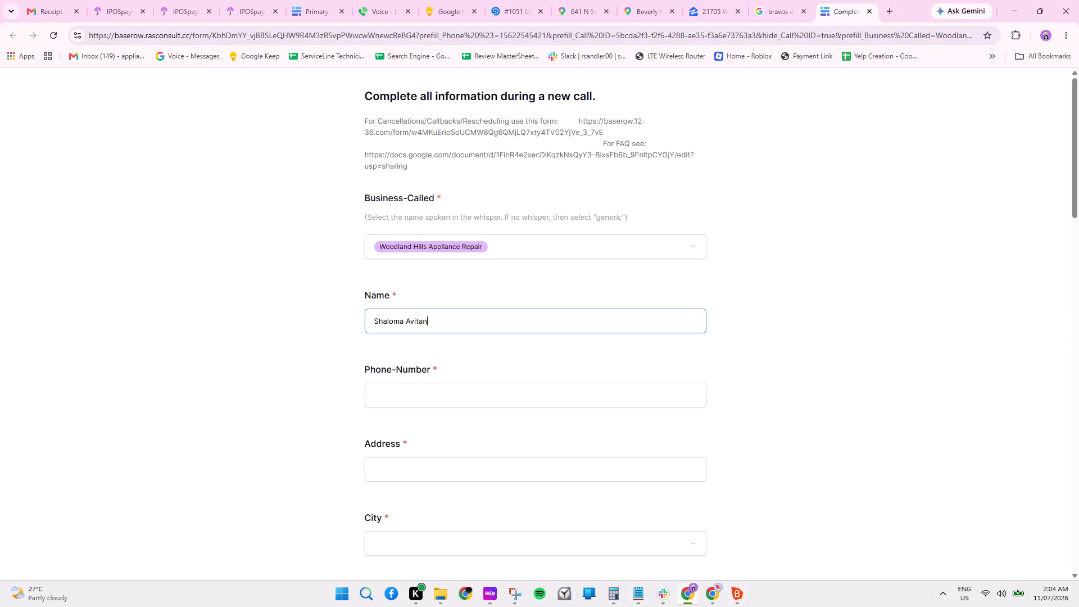
Copy the customer's phone number from the notes without the +1 prefix into Phone-Number, and separate its parts with hyphens.
left_click(411, 397)
left_click(634, 598)
left_click(701, 555)
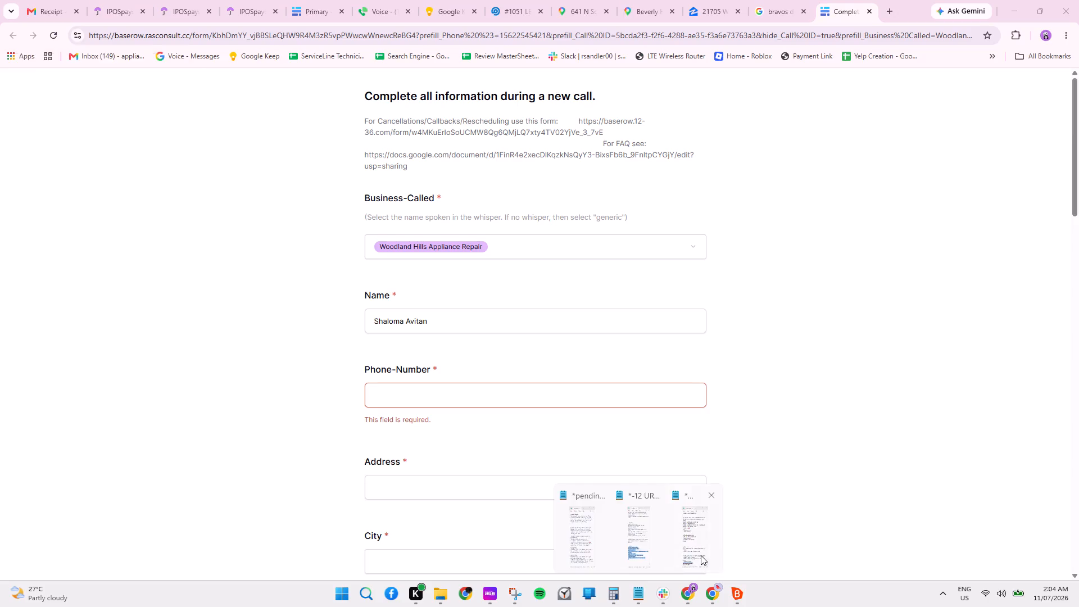
left_click(25, 436)
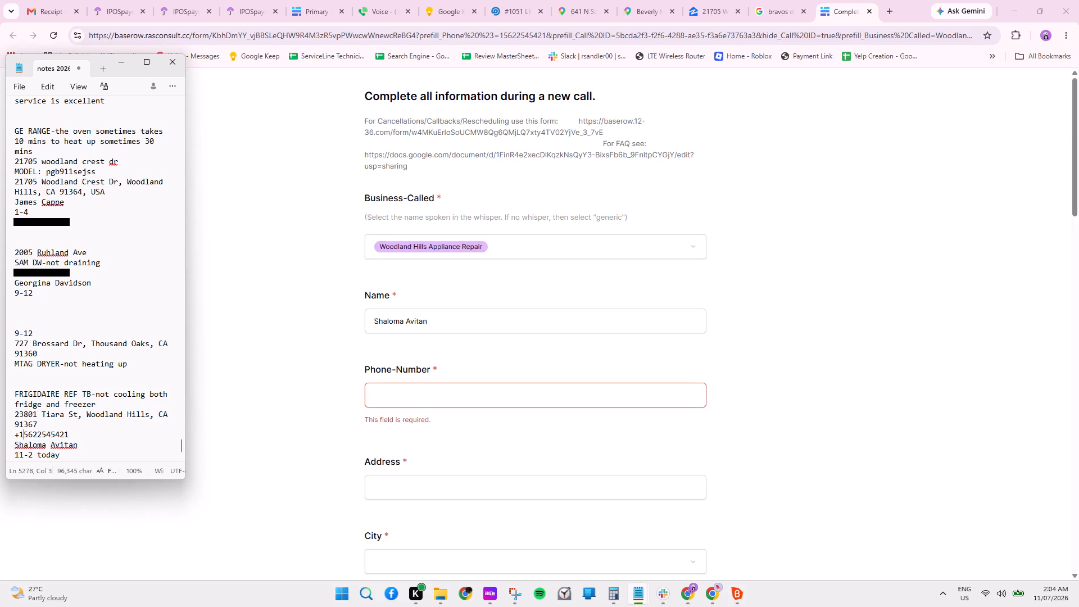
left_click_drag(24, 436, 78, 435)
key("ctrl+c")
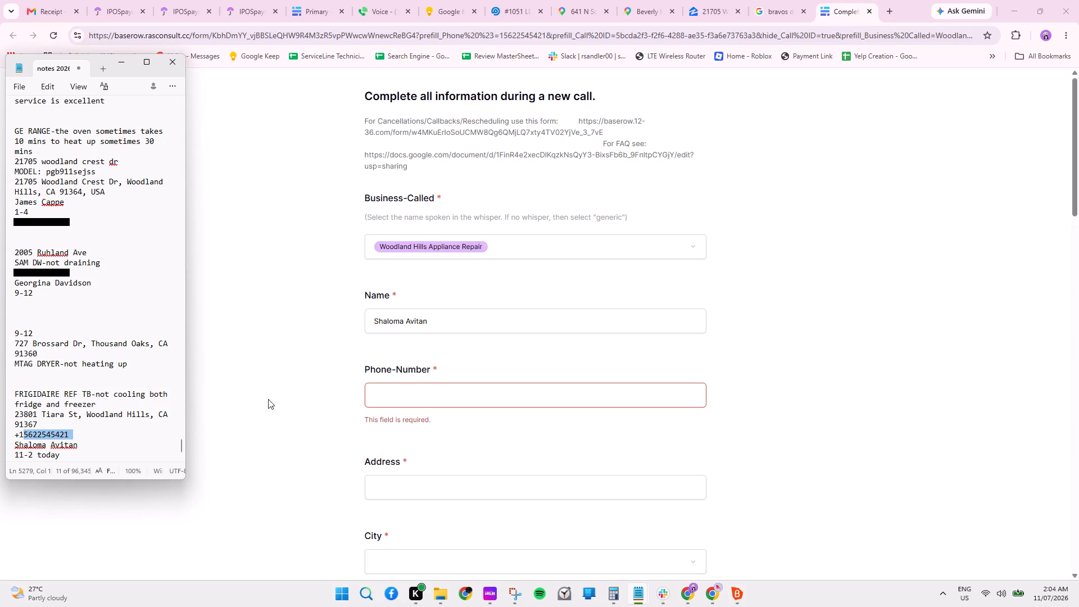
left_click(428, 391)
key("ctrl+v")
left_click(387, 397)
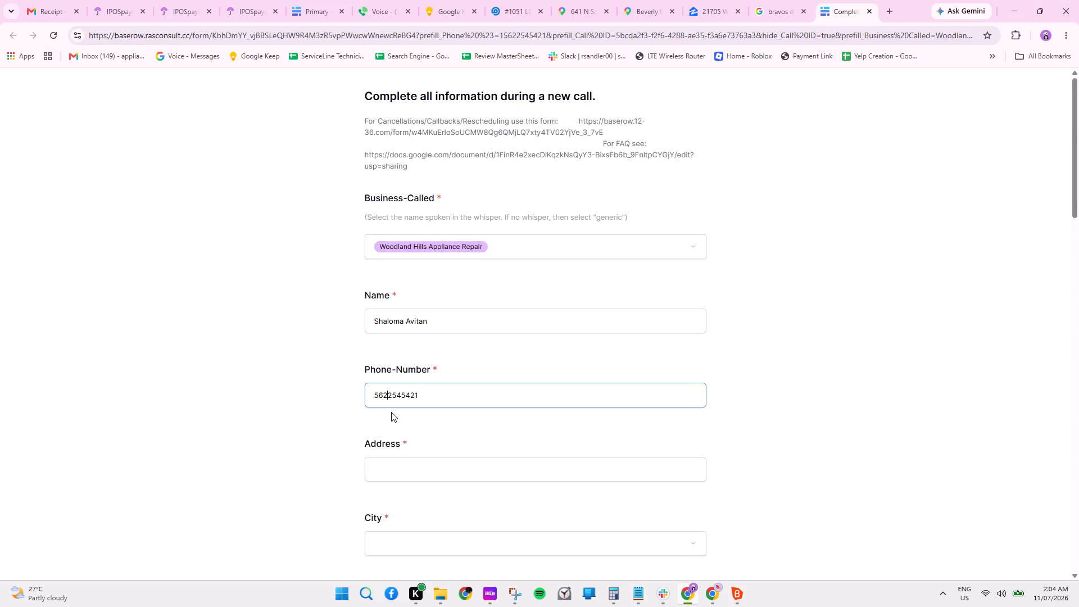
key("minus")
left_click(402, 396)
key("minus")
Copy the customer's full service address from the notes into the form's Address field.
left_click(410, 460)
left_click(646, 605)
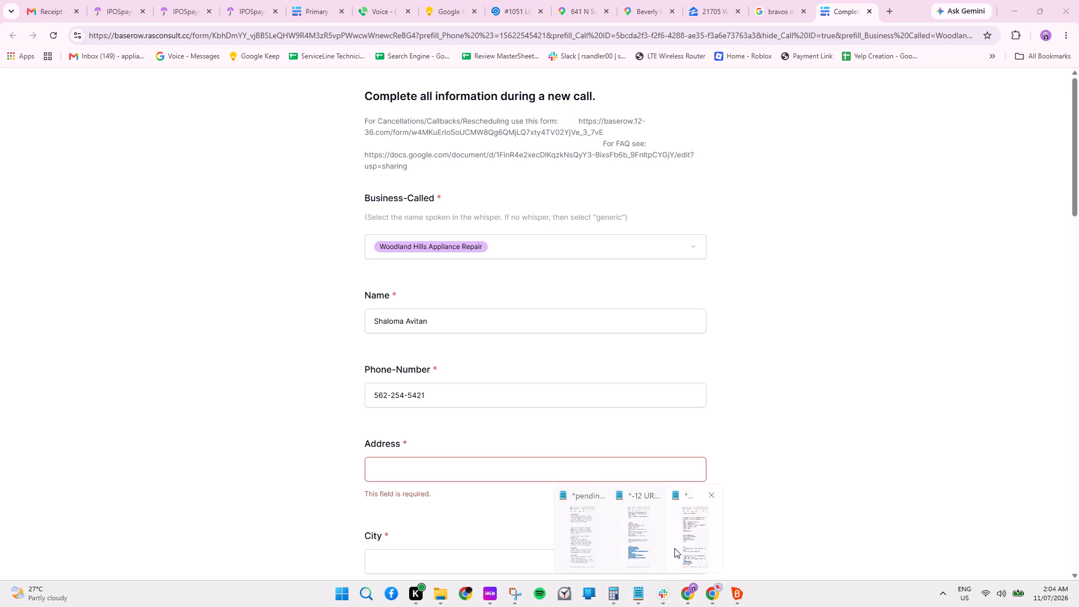
left_click(690, 547)
triple_click(110, 419)
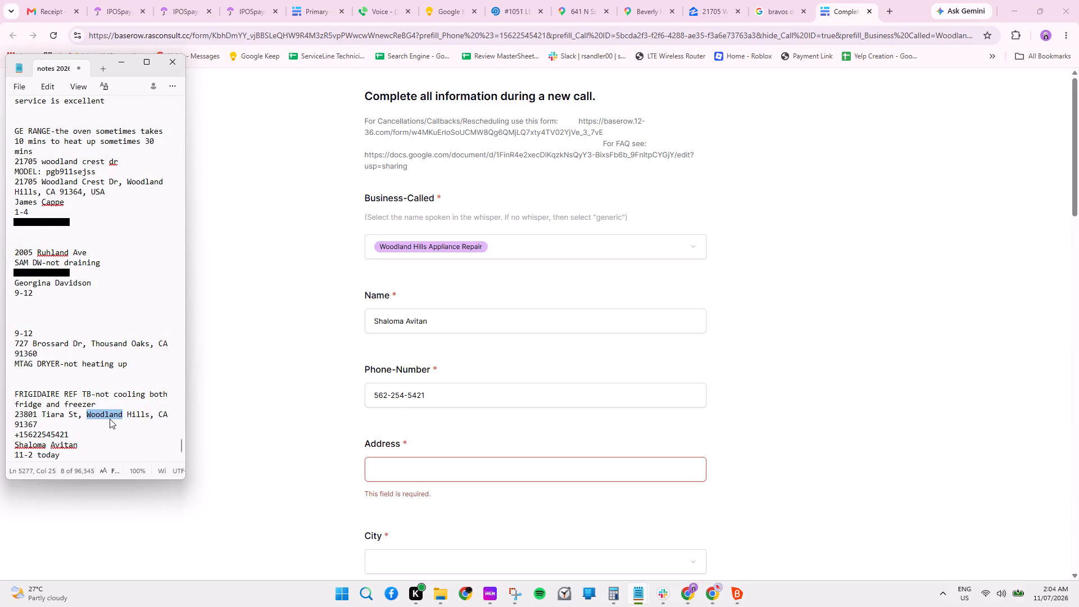
key("ctrl+c")
left_click(456, 476)
key("ctrl+v")
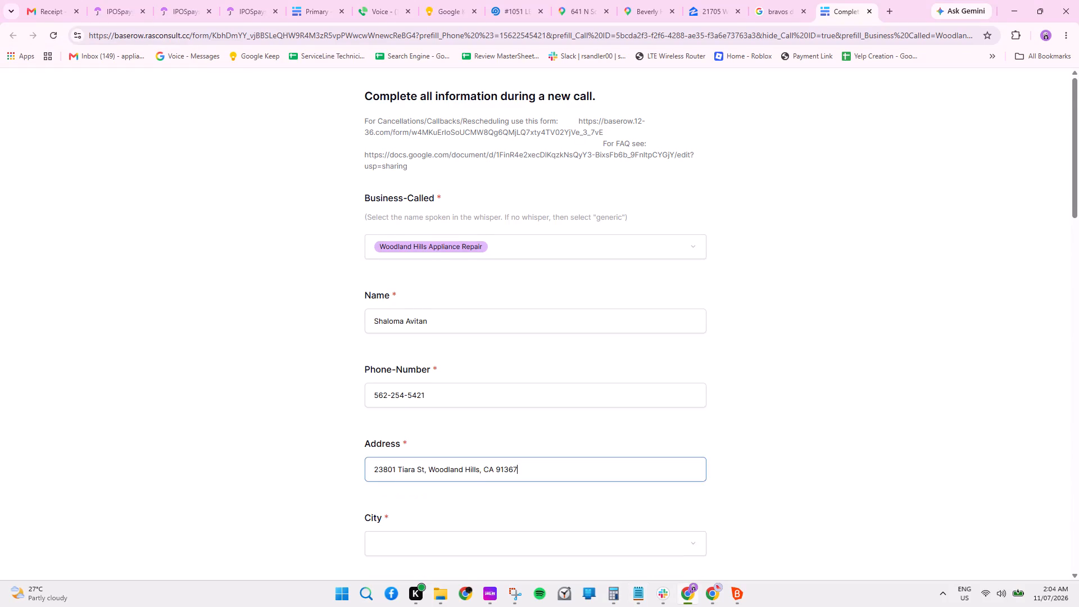
Set the city to Woodland Hills and copy the zip code from the address into the Zip-Code field.
scroll(470, 459, "down", 2)
double_click(502, 358)
key("ctrl+c")
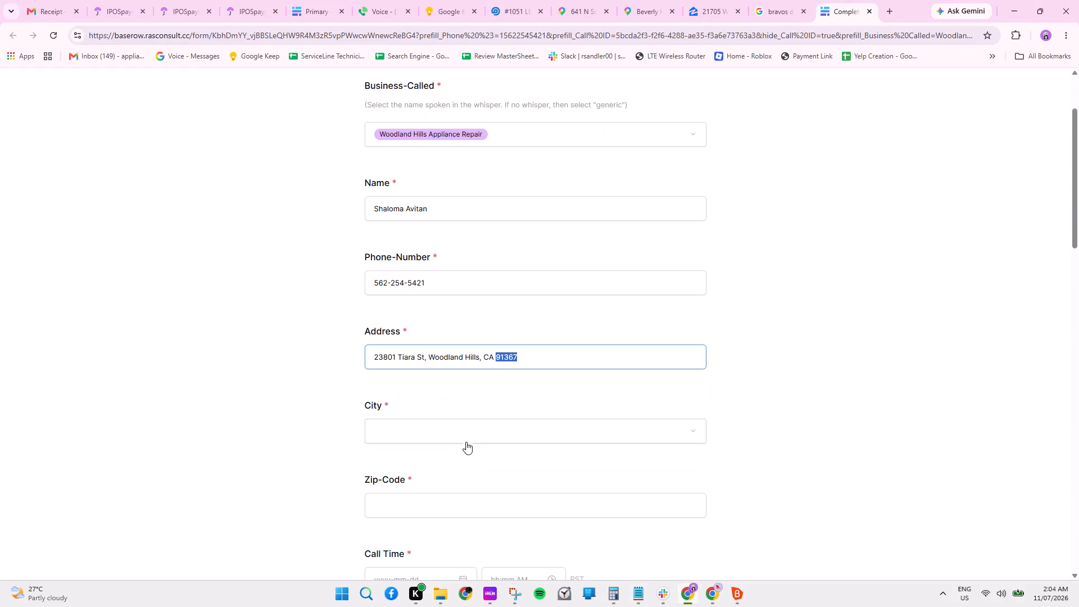
left_click(467, 432)
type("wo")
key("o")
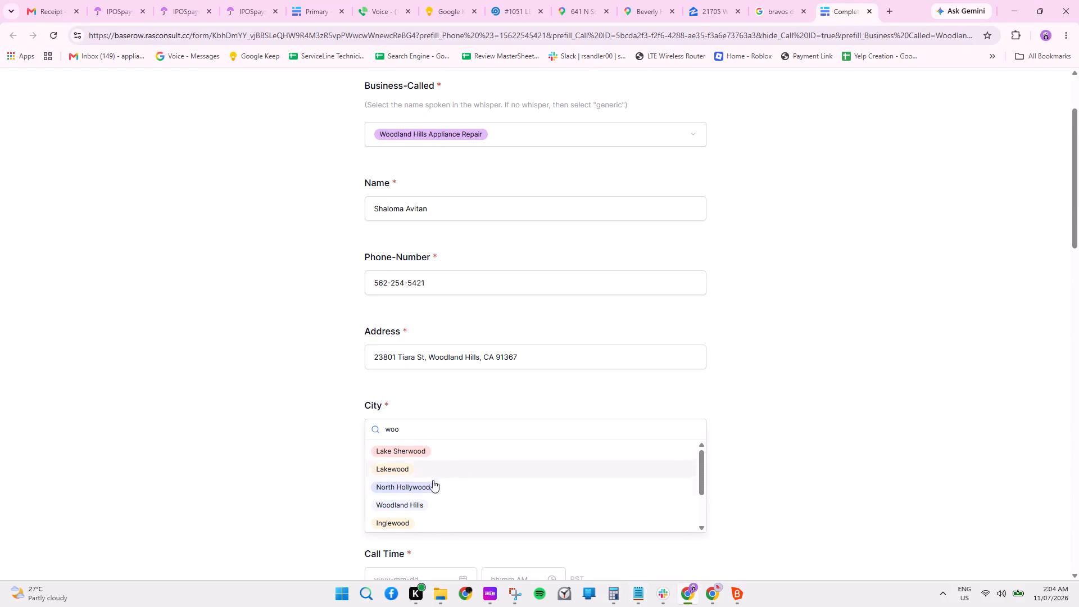
left_click(423, 504)
left_click(420, 503)
key("ctrl+v")
Set the Call Time date to 2026-11-06.
scroll(465, 463, "down", 3)
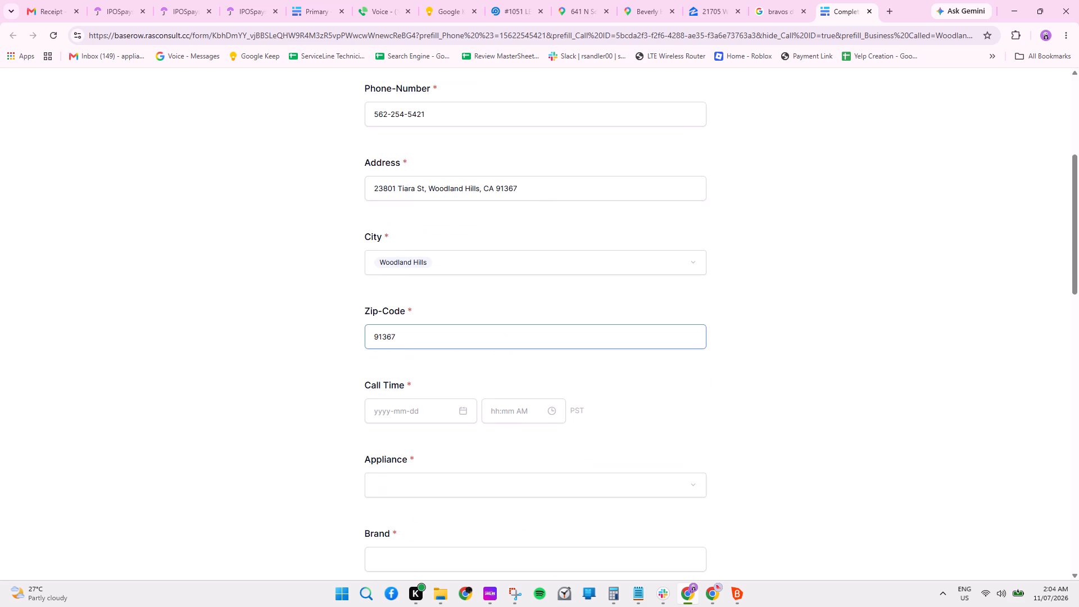
left_click(420, 413)
left_click(477, 293)
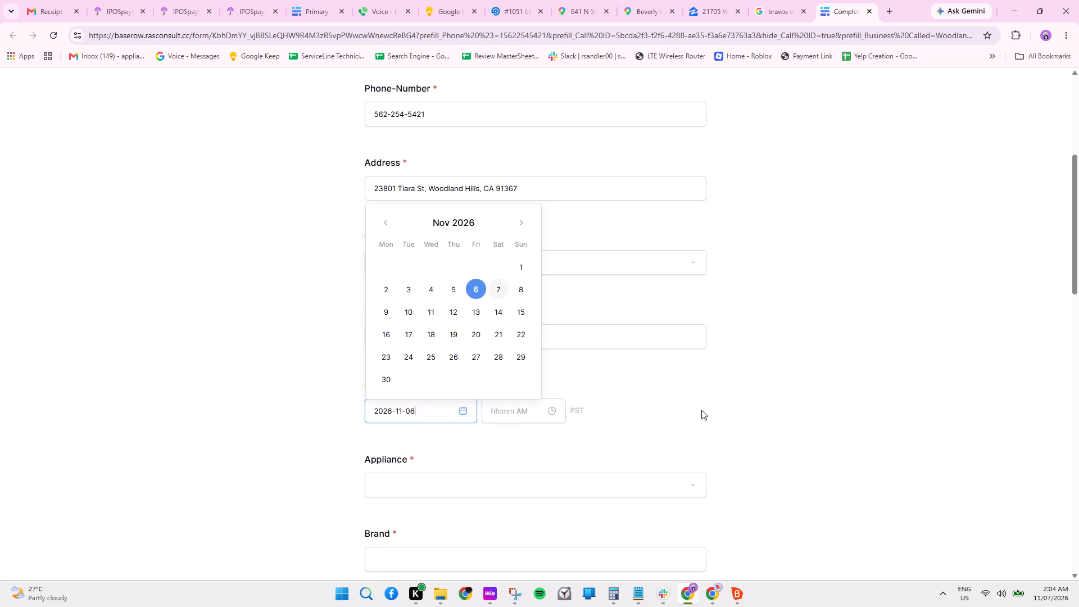
left_click(701, 410)
Set the appliance to Refrigerator with fridge type Top/Bottom, and enter frigidaire as the brand.
scroll(701, 413, "down", 3)
left_click(463, 320)
left_click(438, 356)
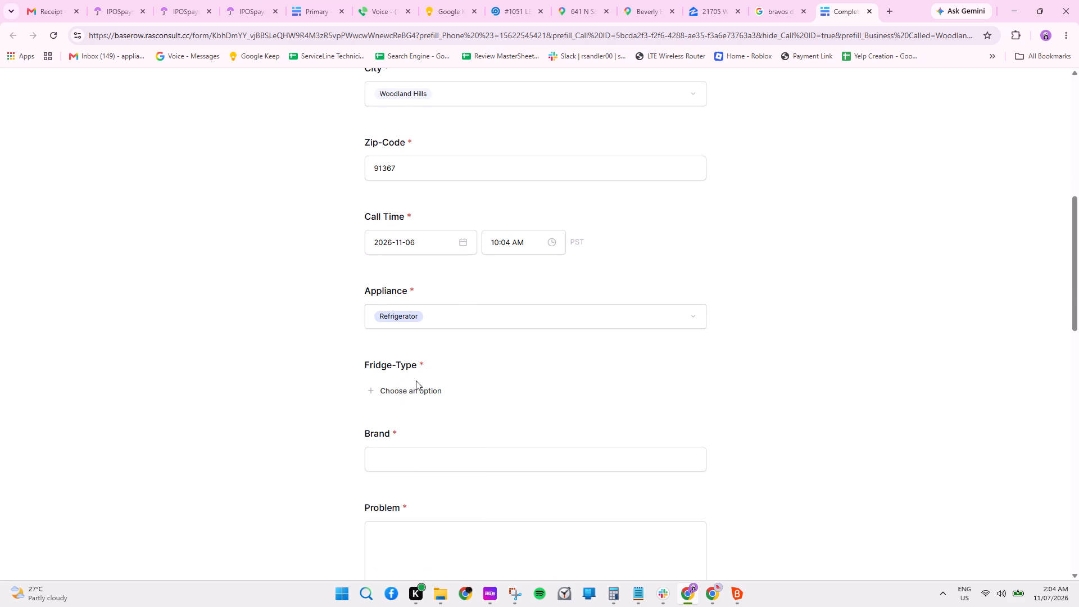
left_click(405, 386)
left_click(389, 446)
left_click(398, 481)
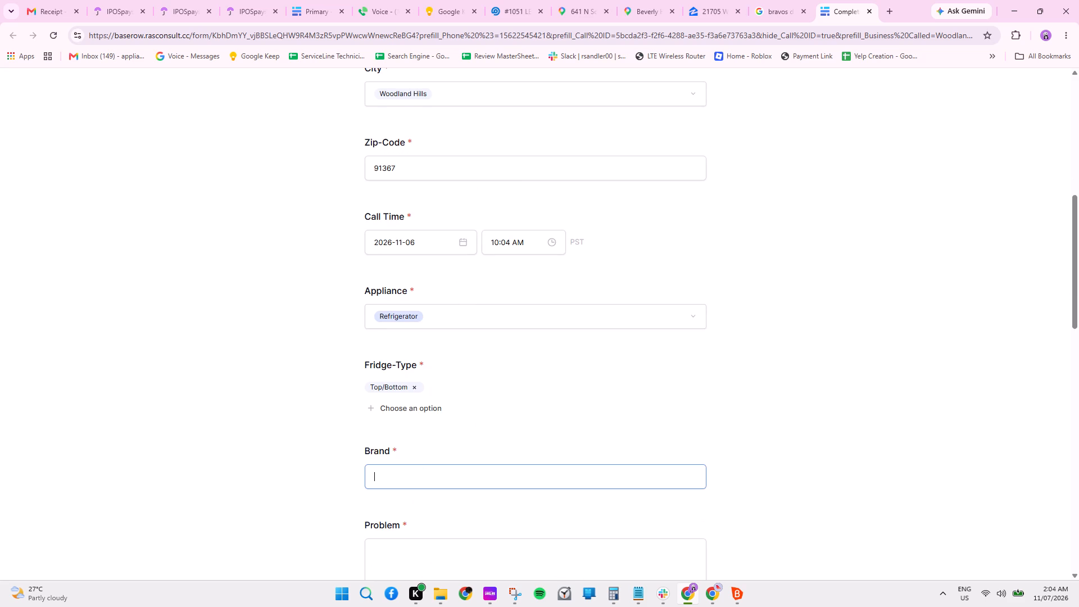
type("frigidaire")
Copy the line "FRIGIDAIRE REF TB-not cooling both fridge and freezer" from the notes into the Problem field.
scroll(433, 439, "down", 1)
left_click(436, 529)
left_click(638, 599)
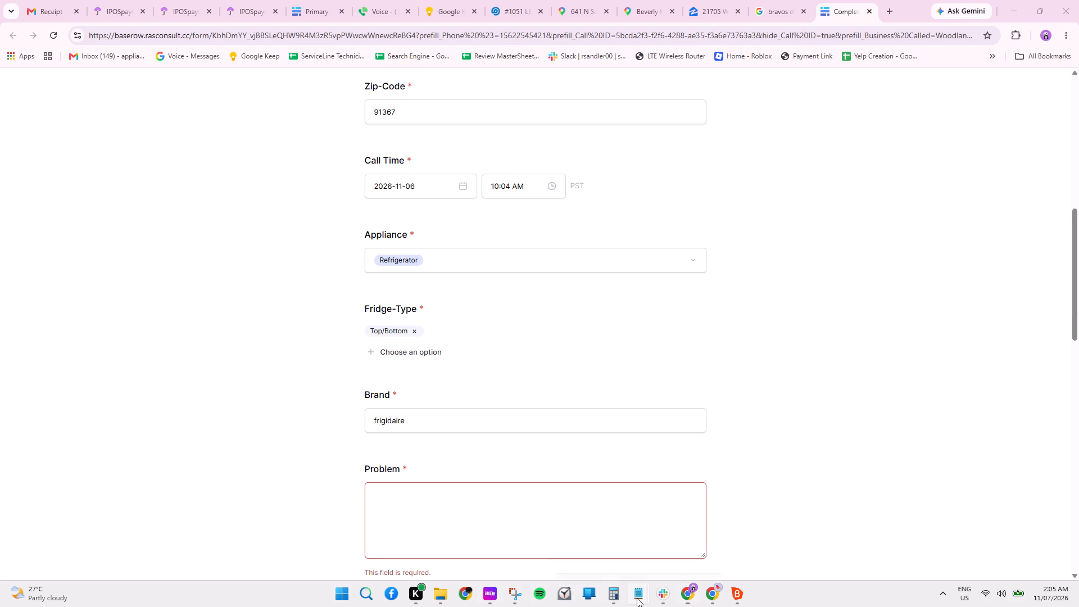
left_click(690, 545)
triple_click(146, 393)
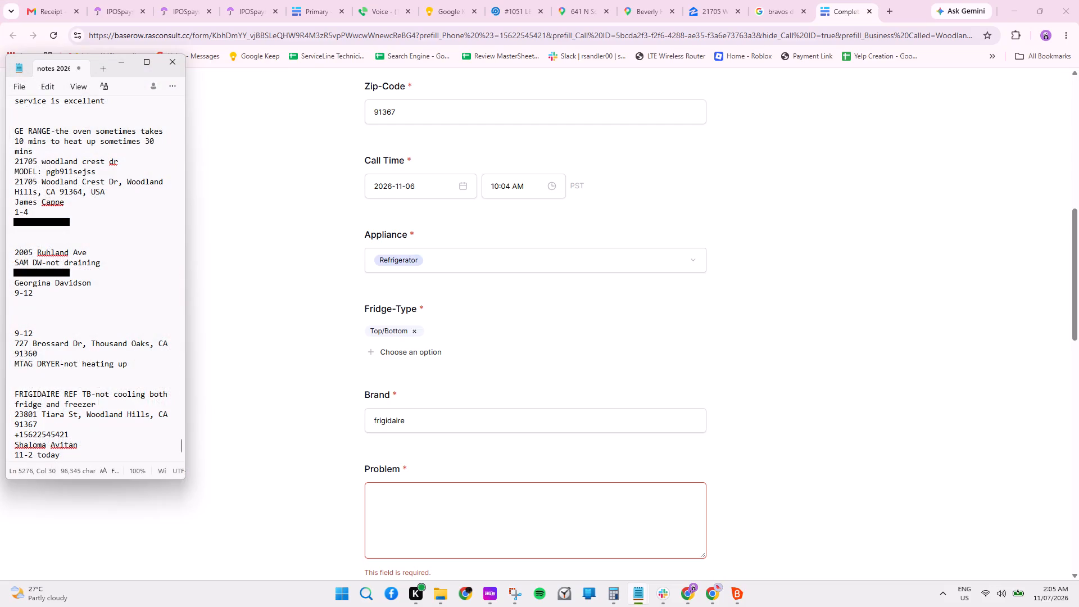
key("ctrl+c")
left_click(437, 503)
key("ctrl+v")
Set the service date to 11/06/2026 and the time window to 11-2.
scroll(476, 473, "down", 5)
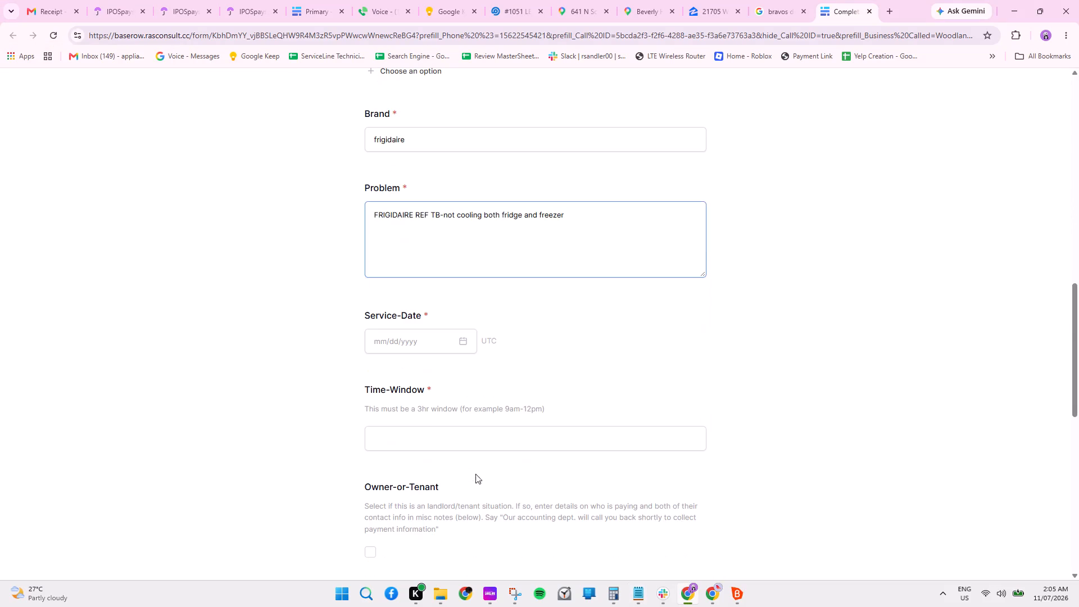
left_click(409, 344)
left_click(479, 442)
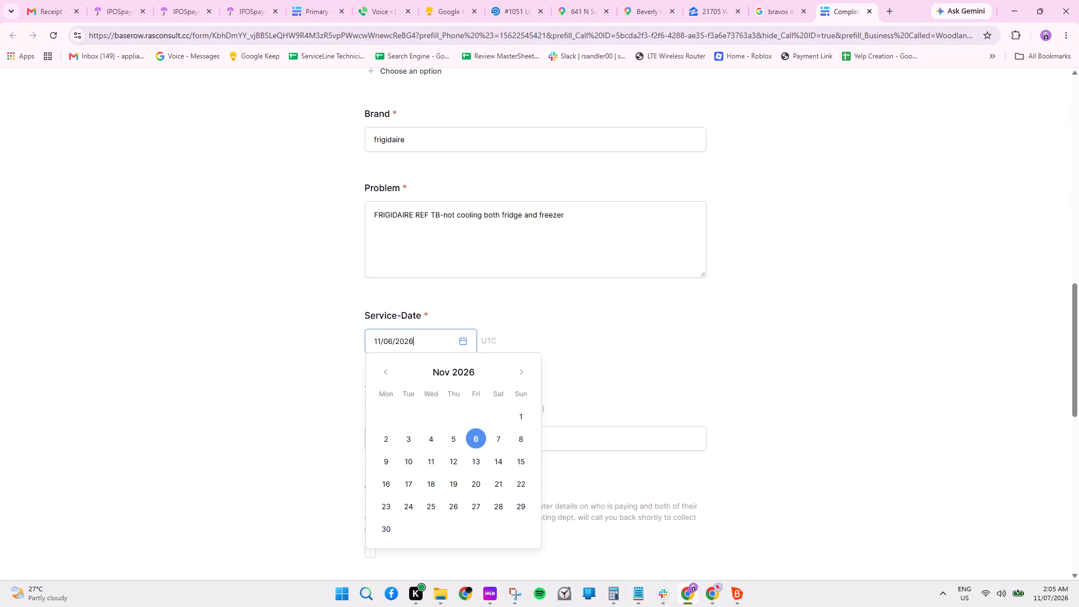
left_click(561, 442)
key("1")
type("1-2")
Enter a service call fee of 95 and mark that the service call applies to the job.
scroll(534, 445, "down", 3)
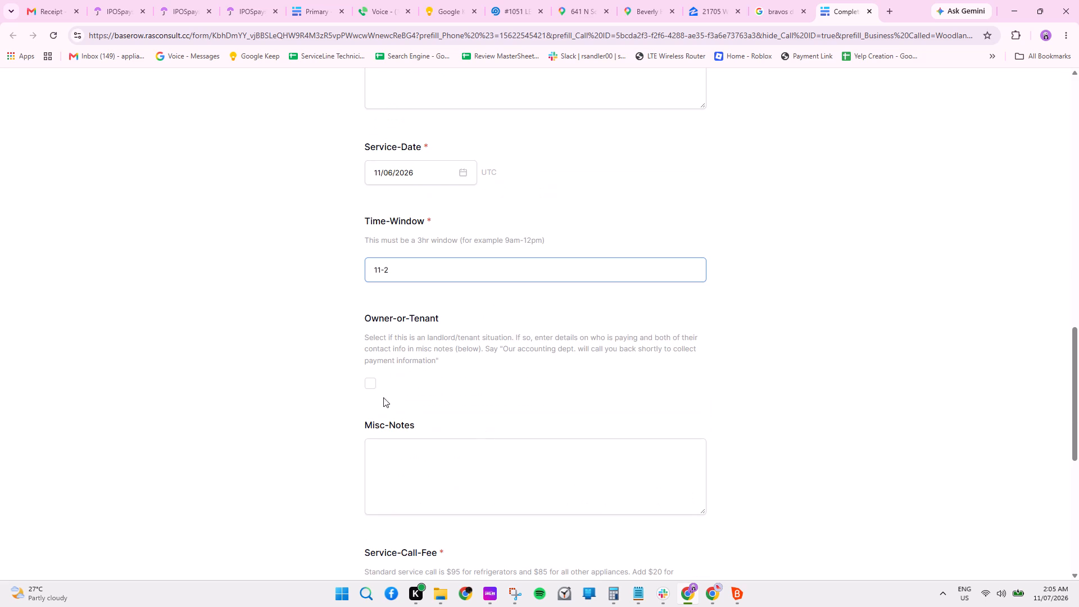
scroll(373, 389, "down", 3)
left_click(413, 328)
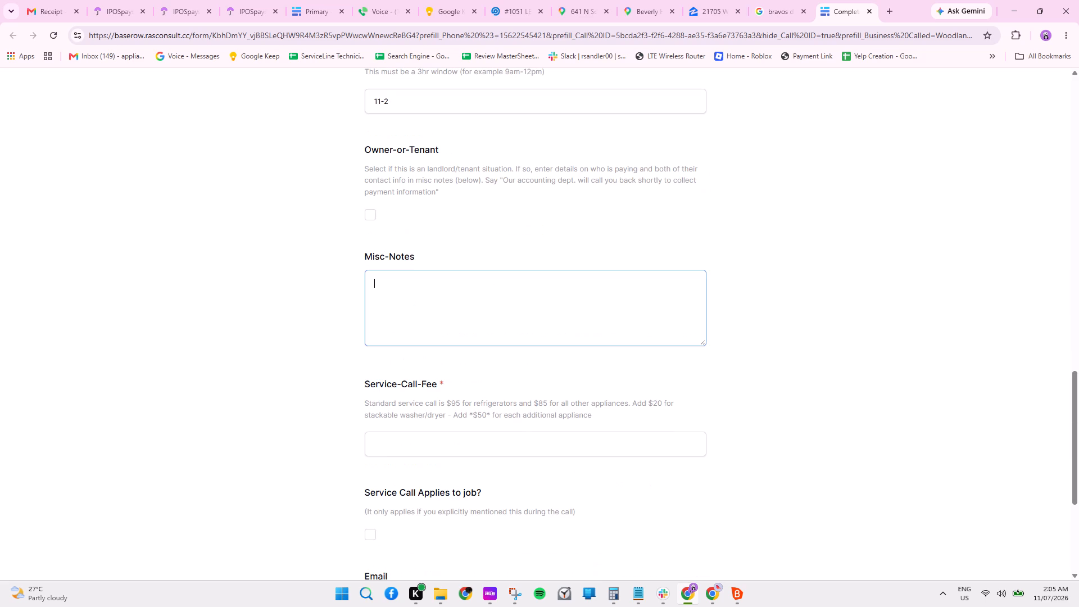
left_click(392, 454)
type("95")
scroll(392, 452, "down", 3)
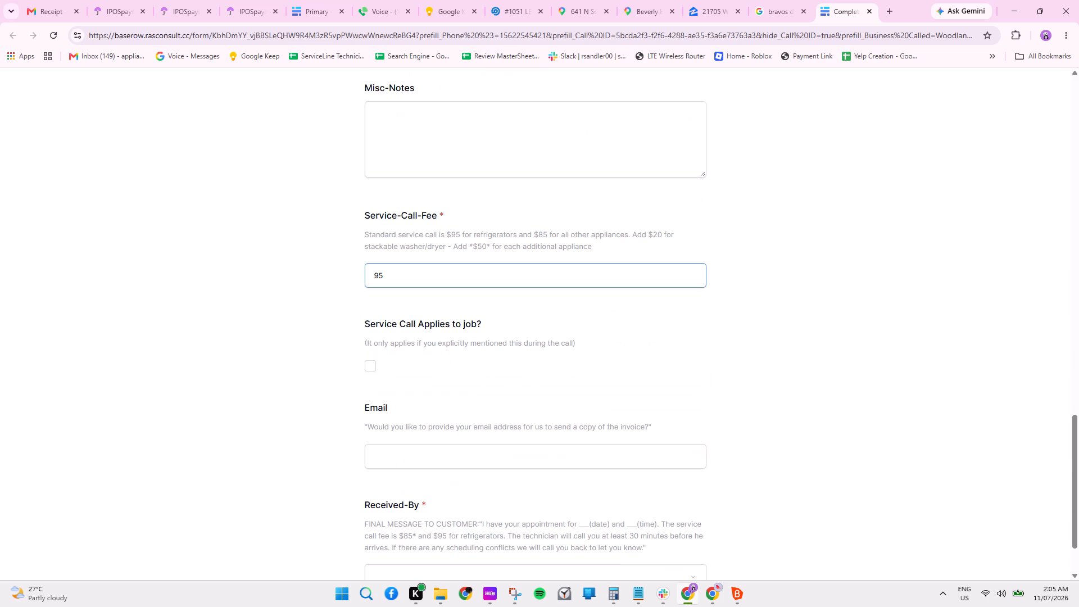
left_click(369, 362)
Set Received-By to Angel and submit the new-call form.
scroll(439, 452, "down", 3)
left_click(408, 491)
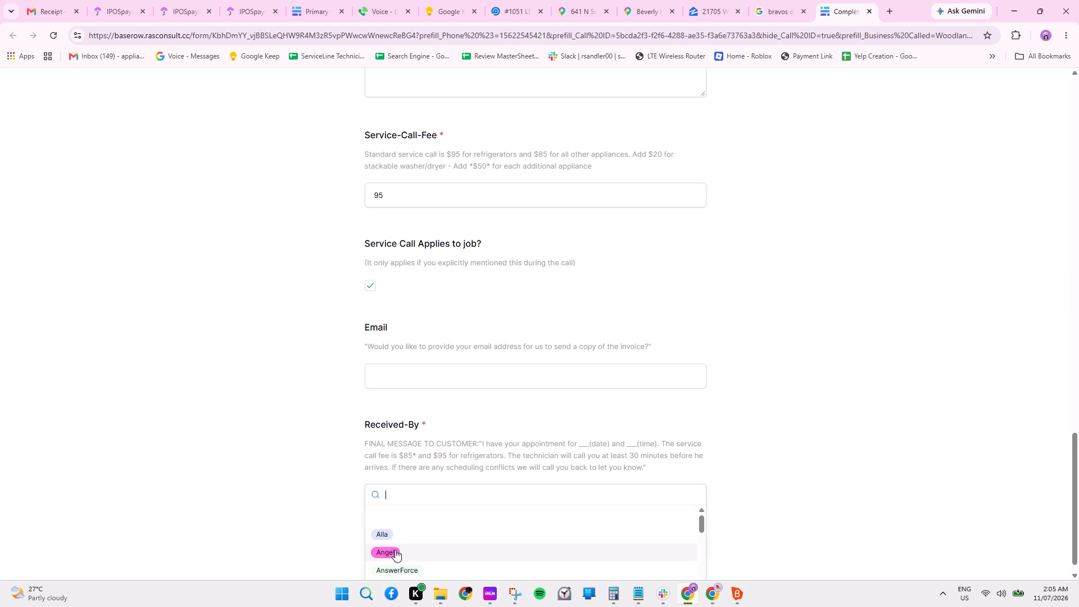
left_click(395, 550)
left_click(675, 535)
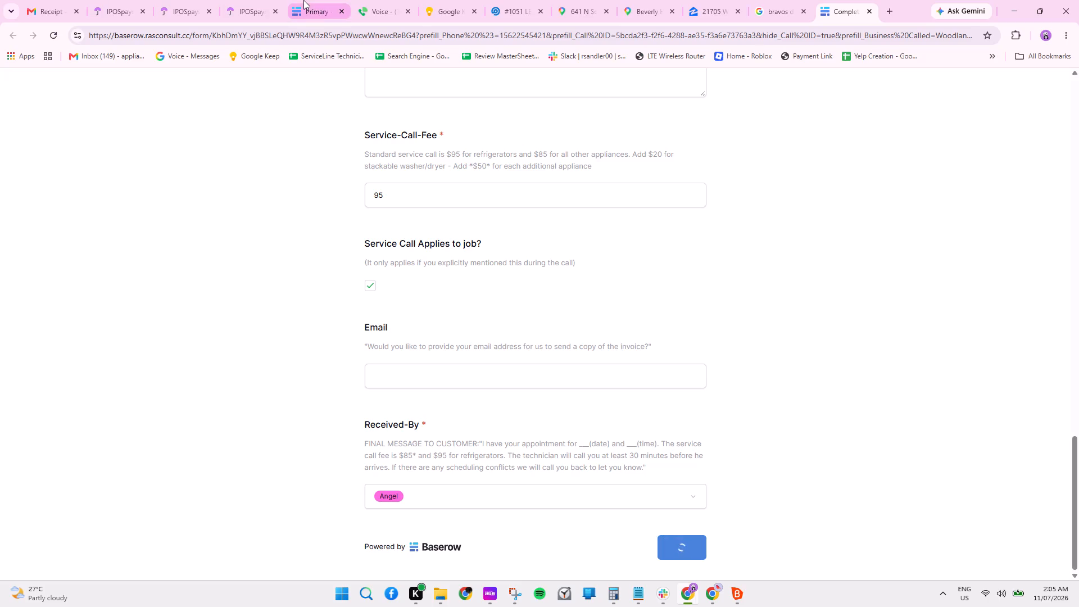
Refresh the Call Log and assign technician 81 David to the new Woodland Hills refrigerator call.
left_click(311, 6)
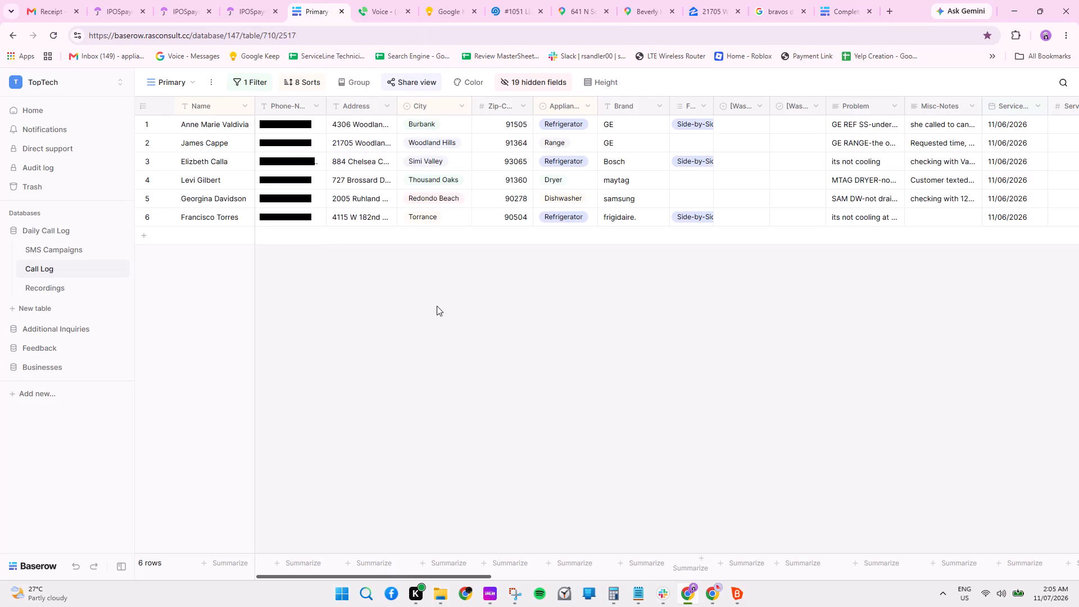
left_click(438, 307)
left_click(48, 35)
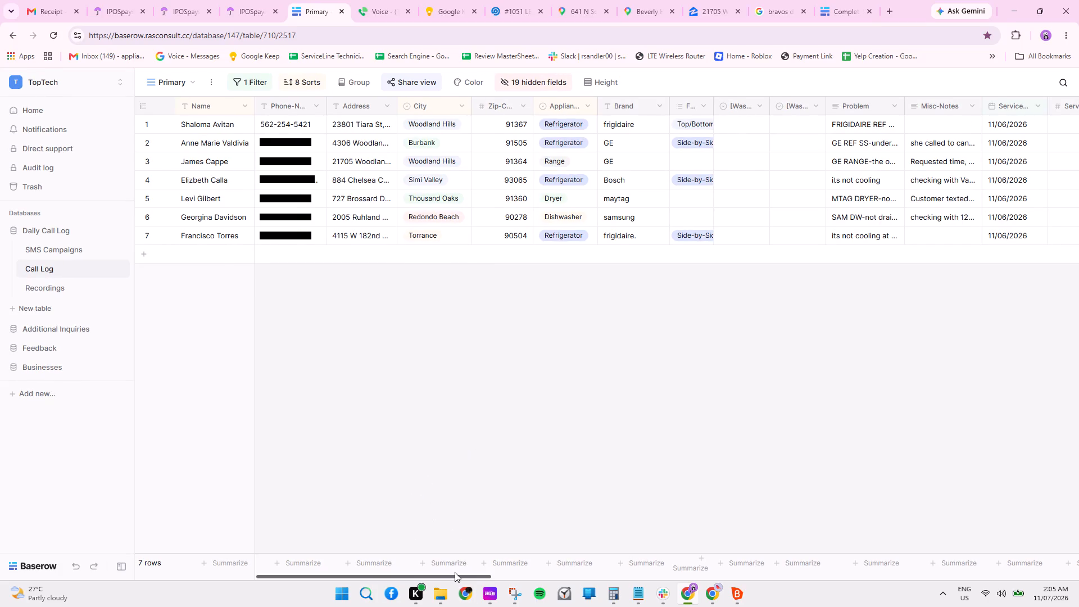
left_click_drag(454, 577, 589, 579)
double_click(843, 124)
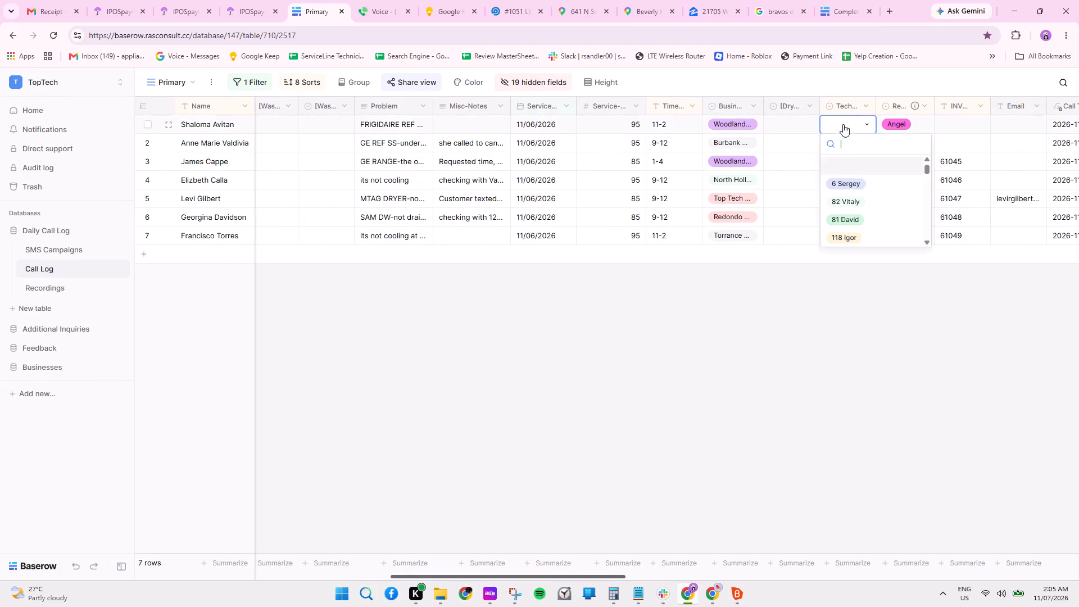
left_click(845, 216)
Set the new Woodland Hills call's invoice number to 61050, then reload the Call Log and check its row.
left_click(968, 125)
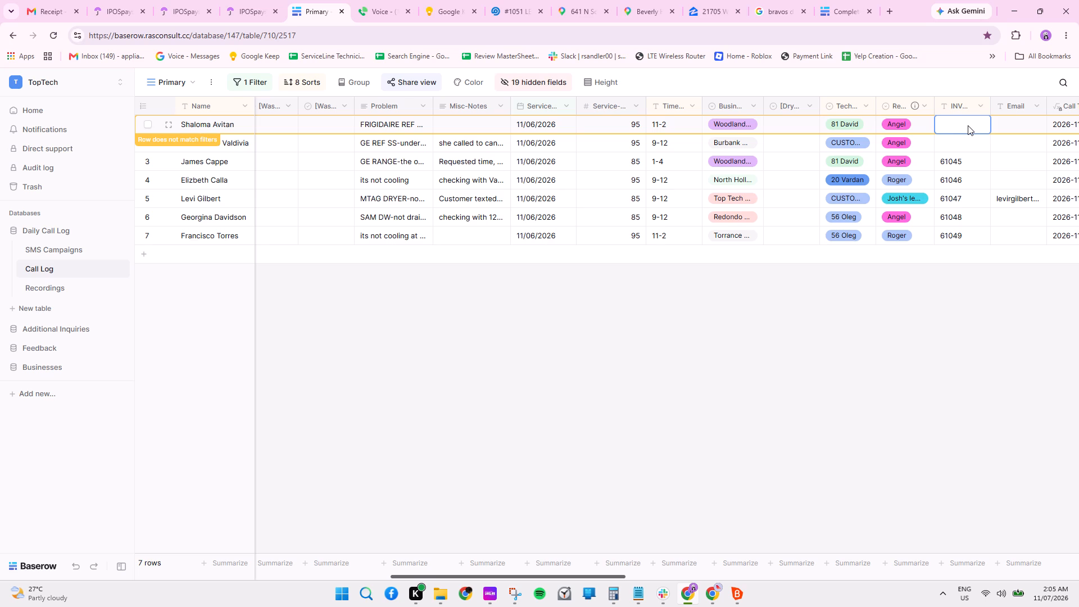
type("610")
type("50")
left_click(846, 374)
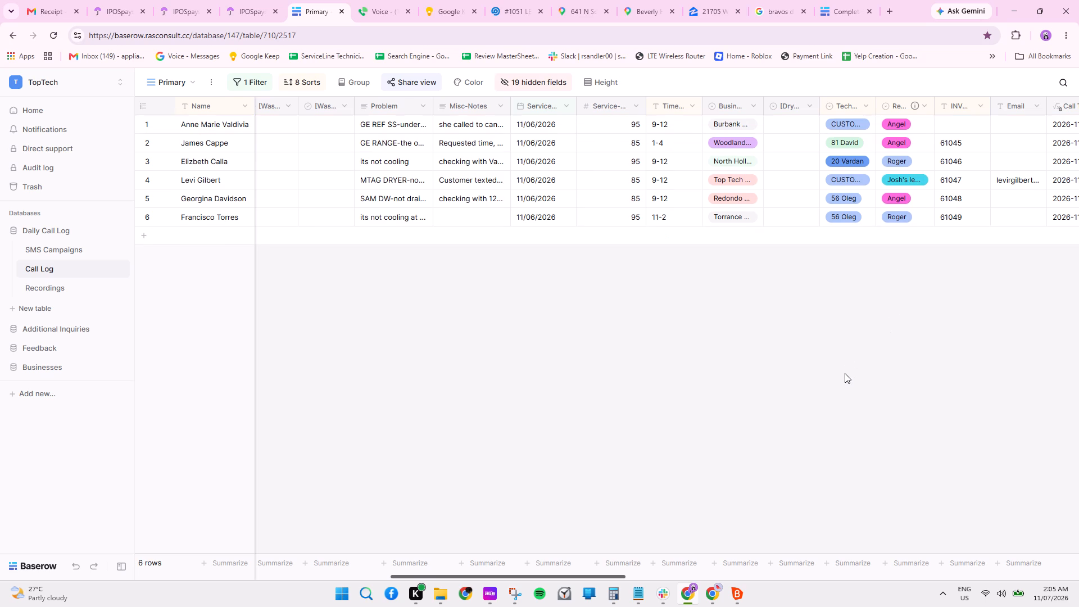
left_click(56, 38)
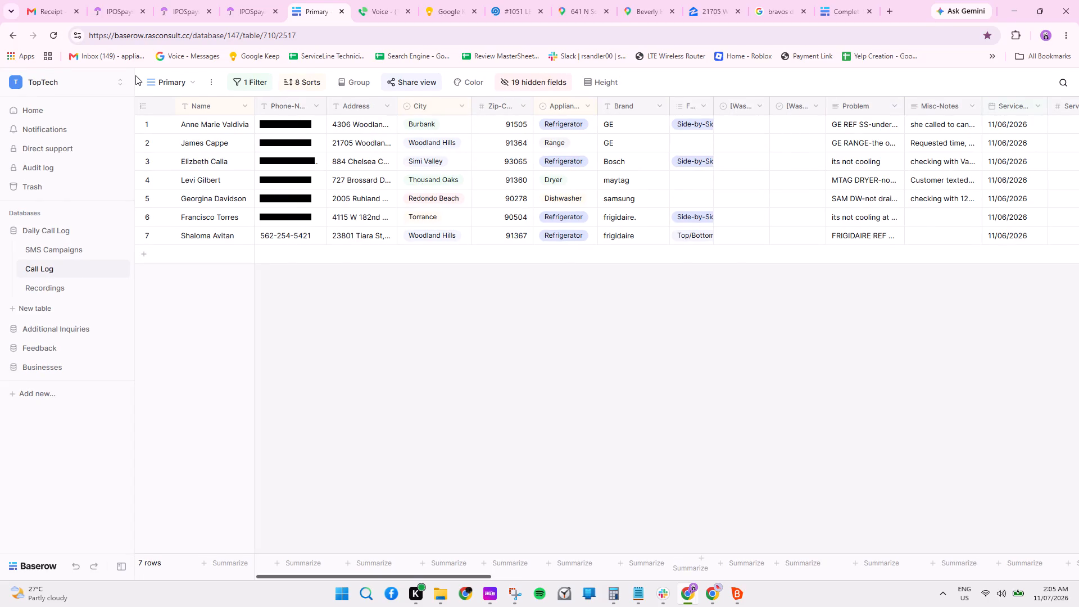
left_click_drag(134, 78, 383, 158)
left_click(548, 422)
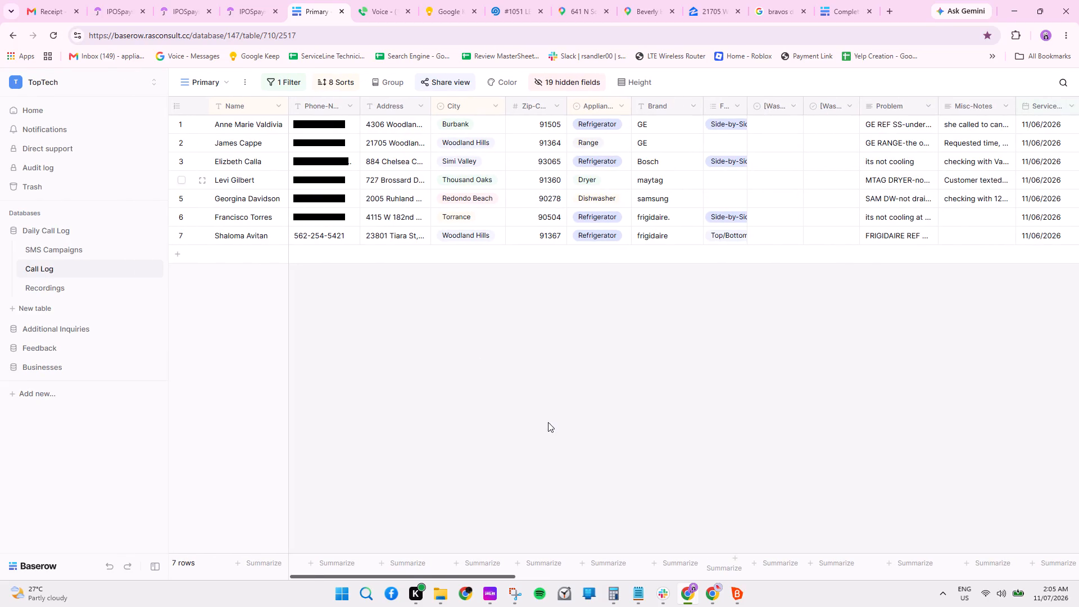
left_click_drag(505, 578, 619, 583)
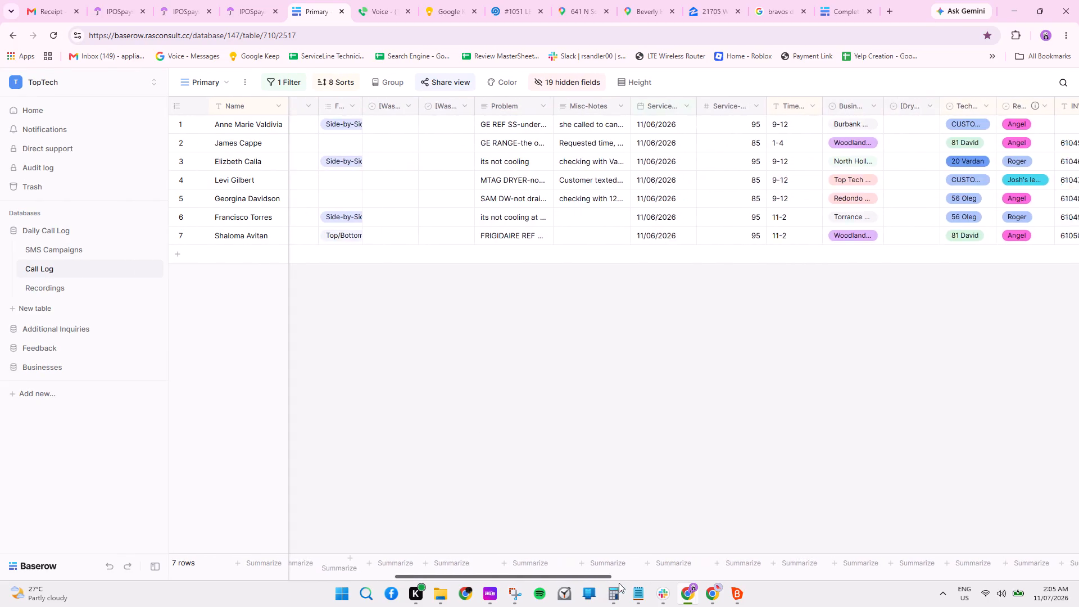
left_click_drag(619, 583, 619, 581)
Start a new entry below the 61047 dispatch in the "-12 URA" notes with the lines "-DAVID" and "61050 CALL AHEAD".
left_click(642, 595)
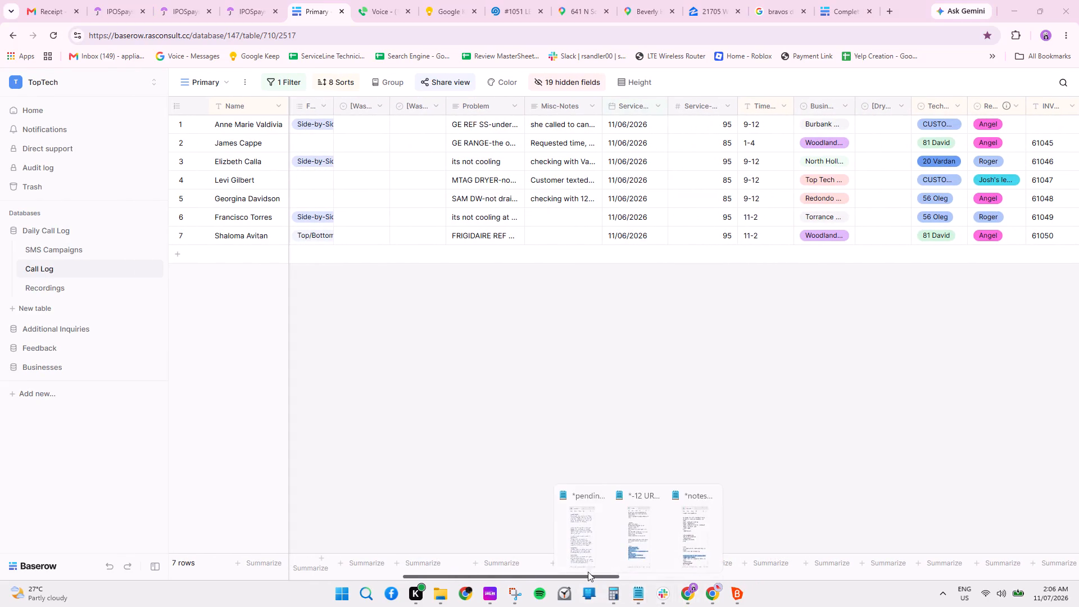
left_click(652, 536)
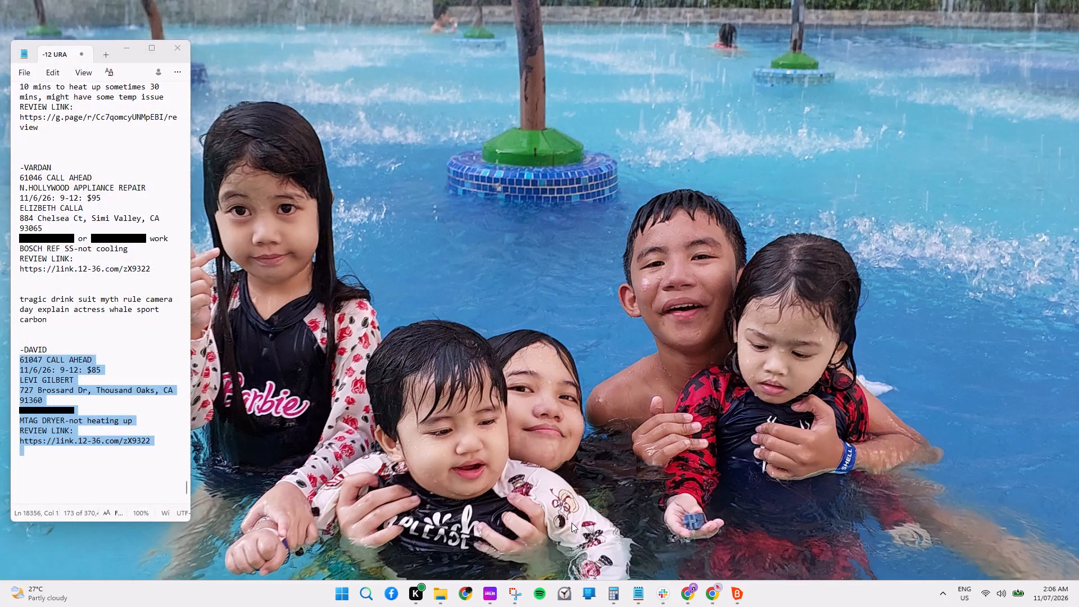
scroll(94, 411, "down", 5)
left_click(47, 311)
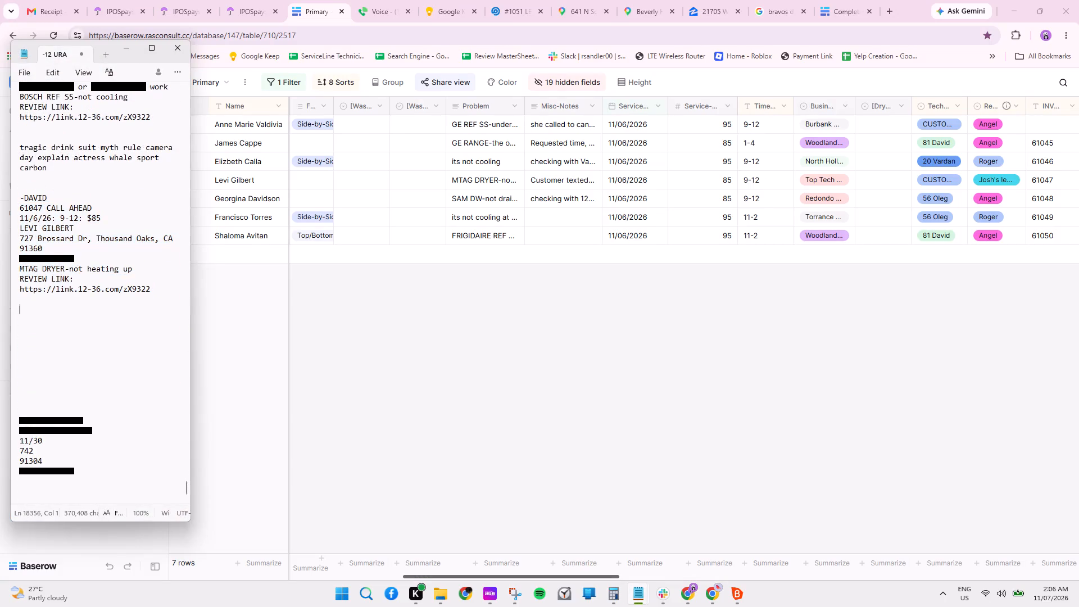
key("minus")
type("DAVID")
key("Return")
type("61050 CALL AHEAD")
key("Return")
Add "WOODLAND HILLS APPLIANCE REPAIR", "11/6/26: 11-2: $95" and the customer's name as separate lines of the 61050 entry.
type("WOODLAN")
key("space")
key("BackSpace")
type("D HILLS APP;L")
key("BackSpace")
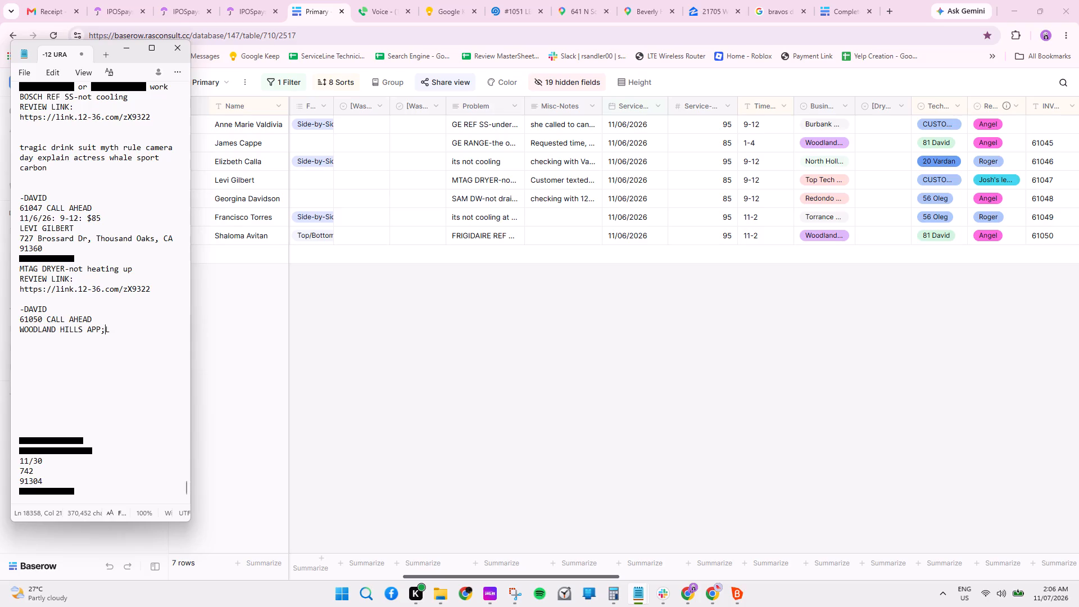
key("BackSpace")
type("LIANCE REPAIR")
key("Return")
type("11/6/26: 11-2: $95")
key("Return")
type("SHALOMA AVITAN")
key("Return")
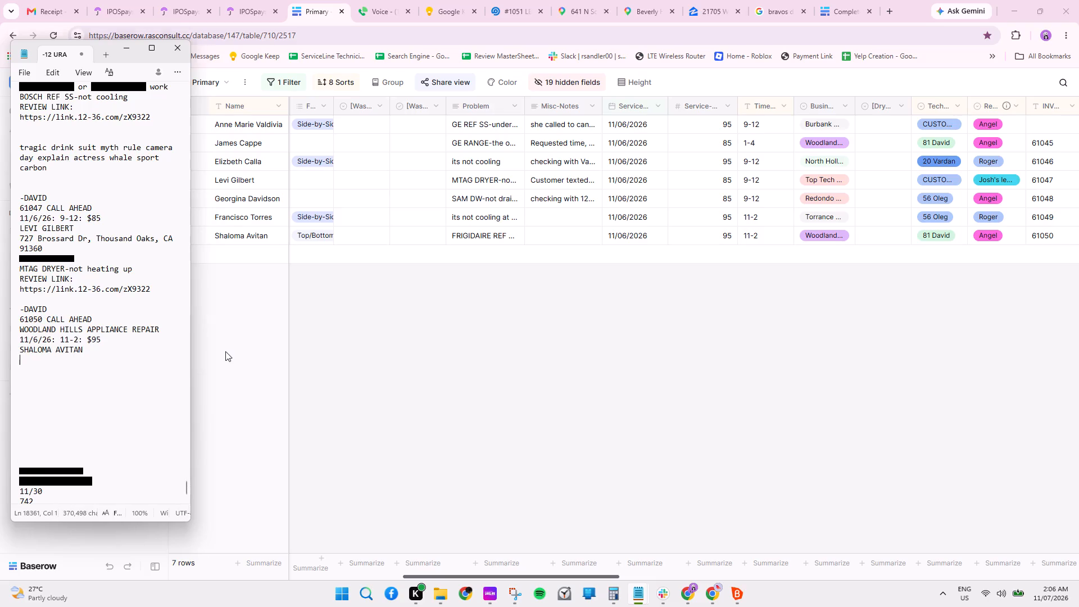
Expand the new call's record in the Call Log and try to copy its address into the 61050 notes entry.
left_click(225, 351)
left_click(203, 236)
triple_click(389, 292)
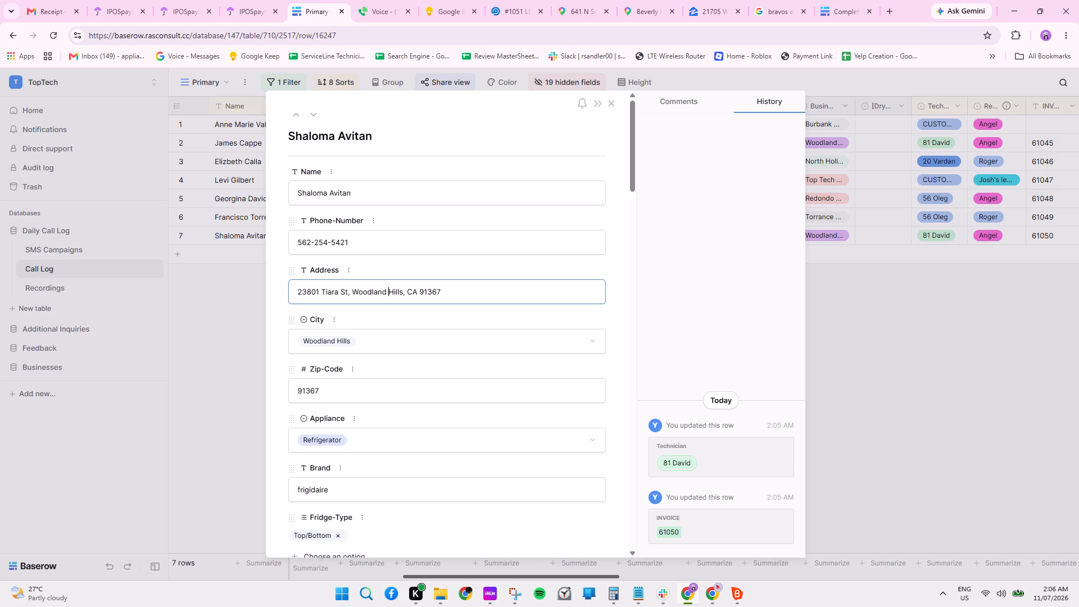
key("ctrl+c")
left_click(641, 600)
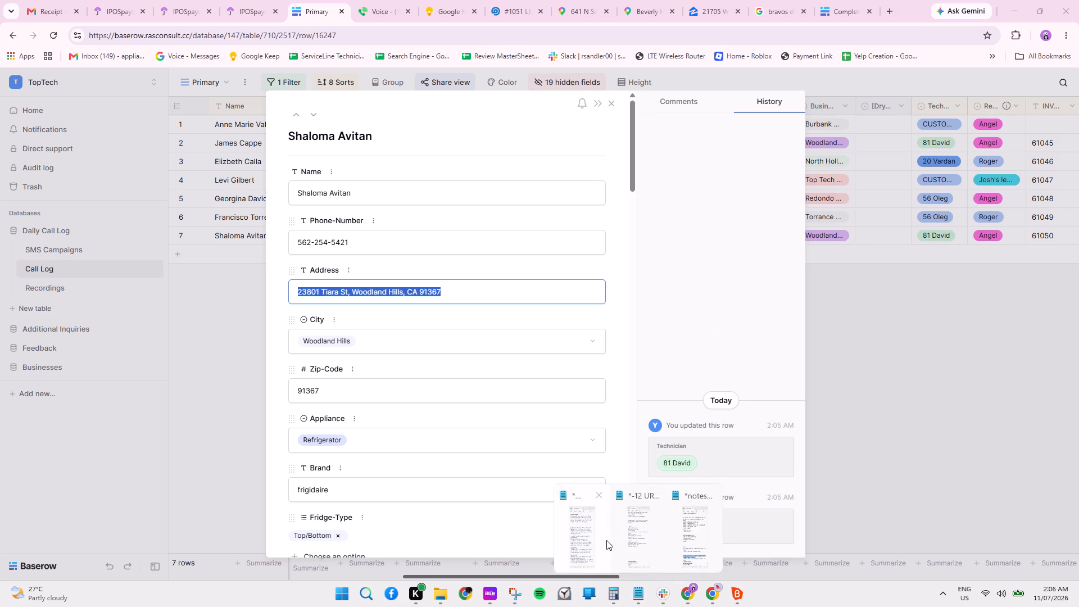
left_click(635, 534)
key("ctrl+v")
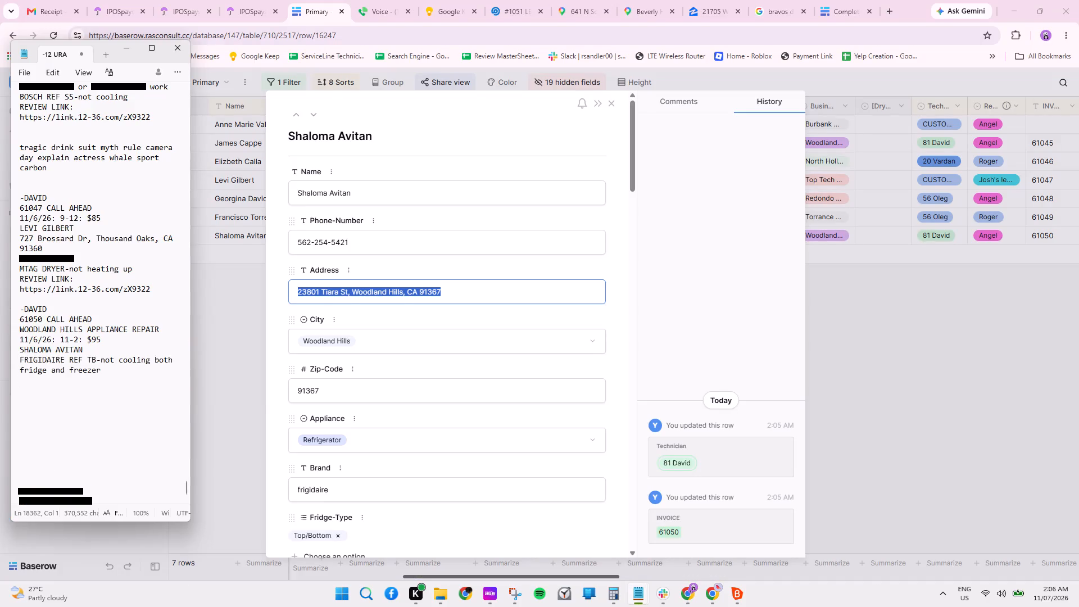
Copy the customer's phone number from the call record into the 61050 notes entry.
triple_click(321, 238)
key("ctrl+c")
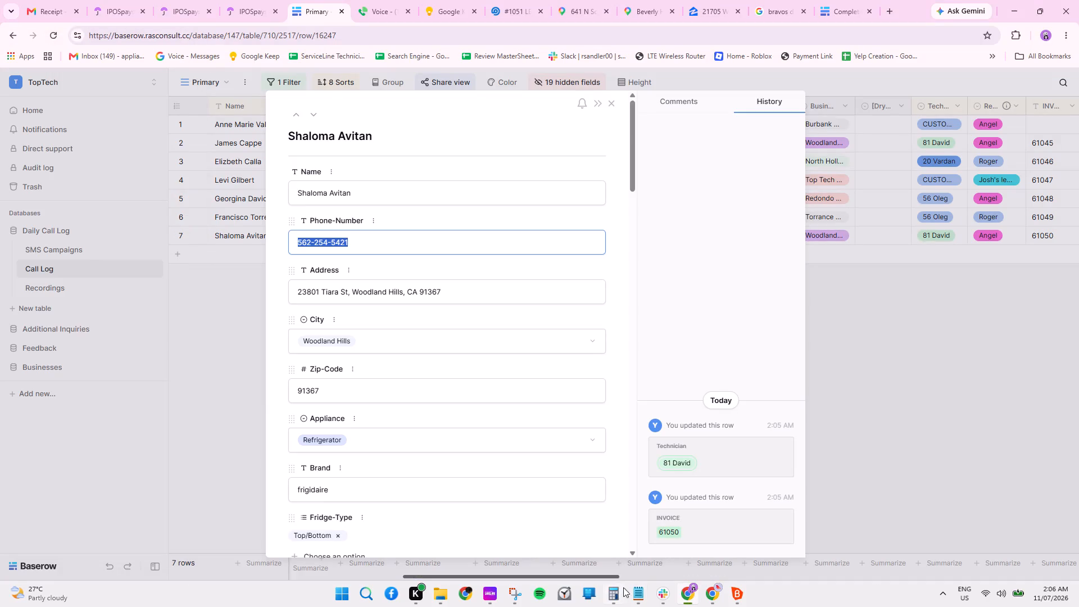
left_click(633, 601)
left_click(632, 541)
key("ctrl+v")
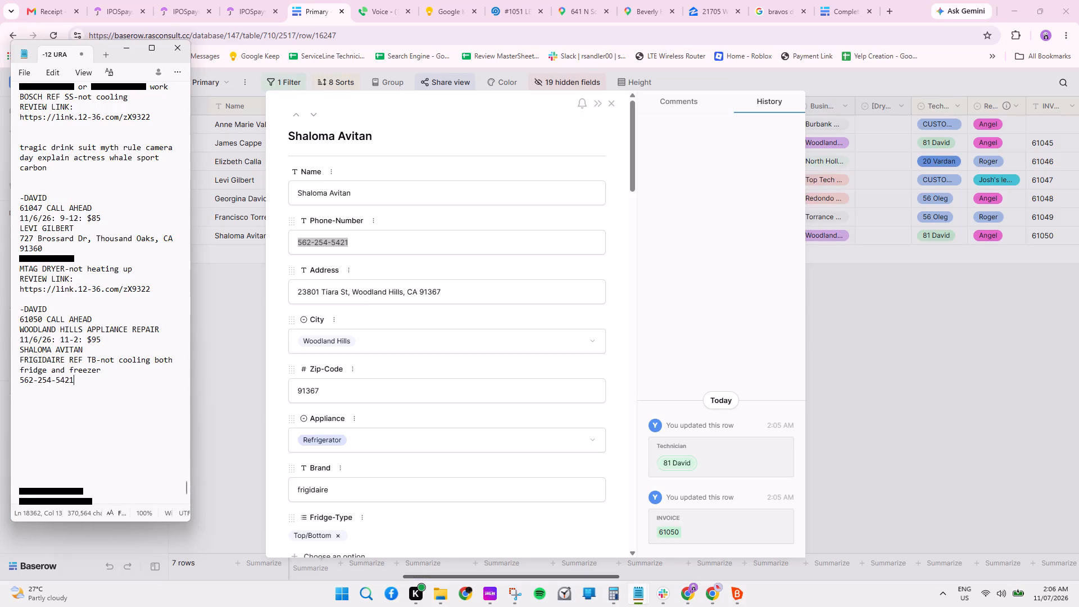
Copy the Problem text "FRIGIDAIRE REF TB-not cooling both fridge and freezer" from the record to below the phone number in the notes.
scroll(429, 481, "down", 5)
triple_click(402, 412)
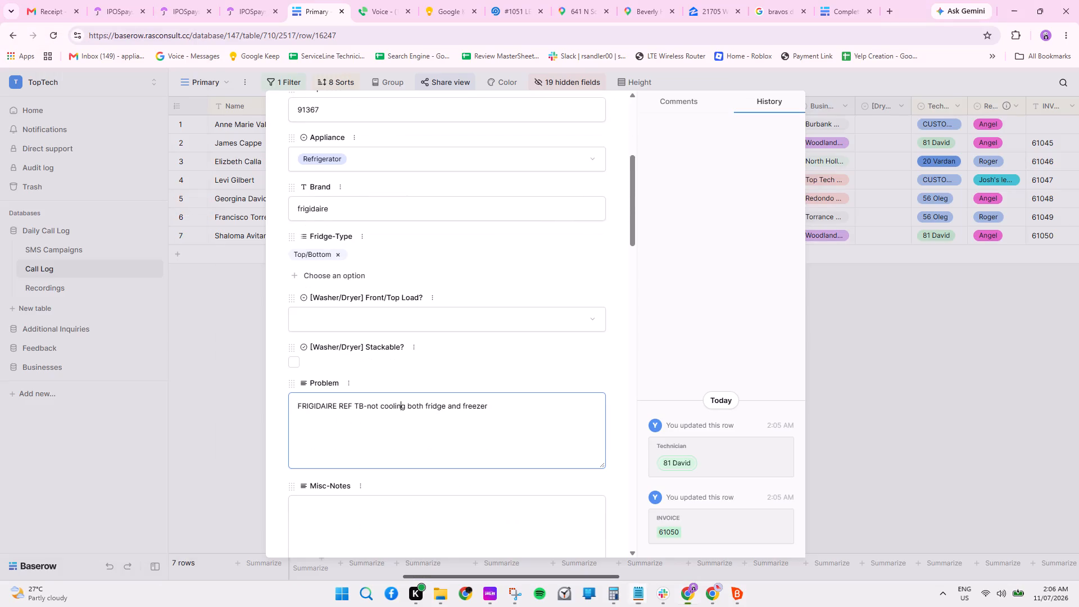
key("ctrl+c")
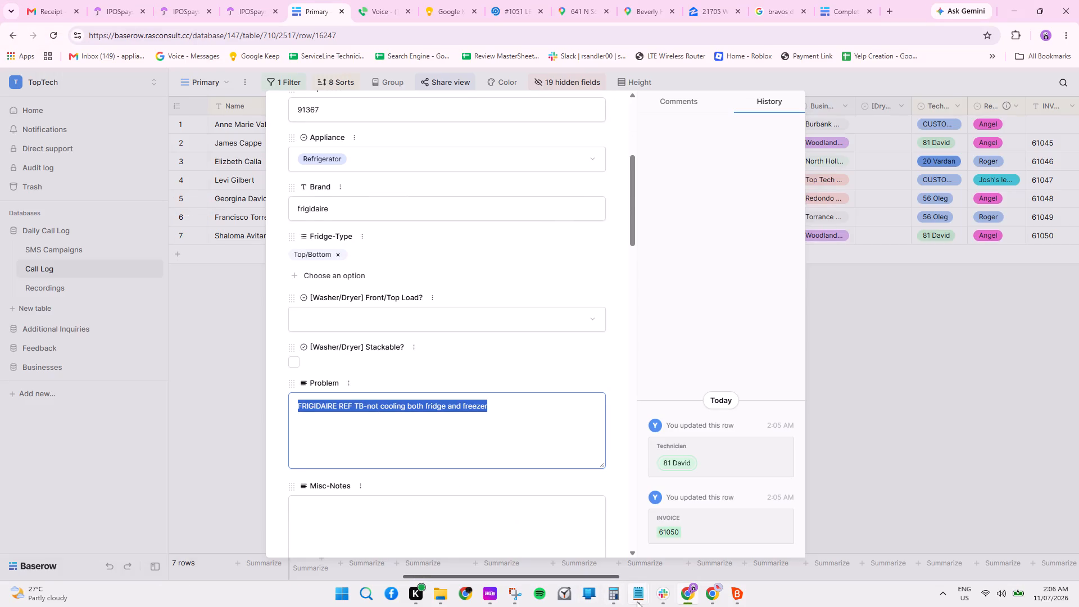
left_click(638, 601)
left_click(636, 546)
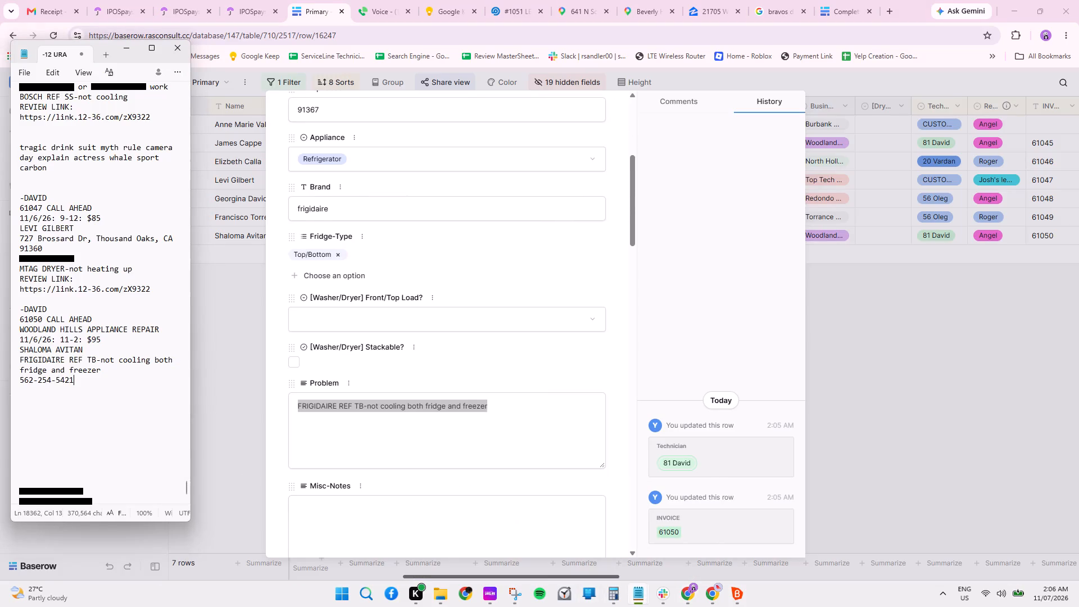
left_click(53, 388)
key("ctrl+v")
left_click(52, 410)
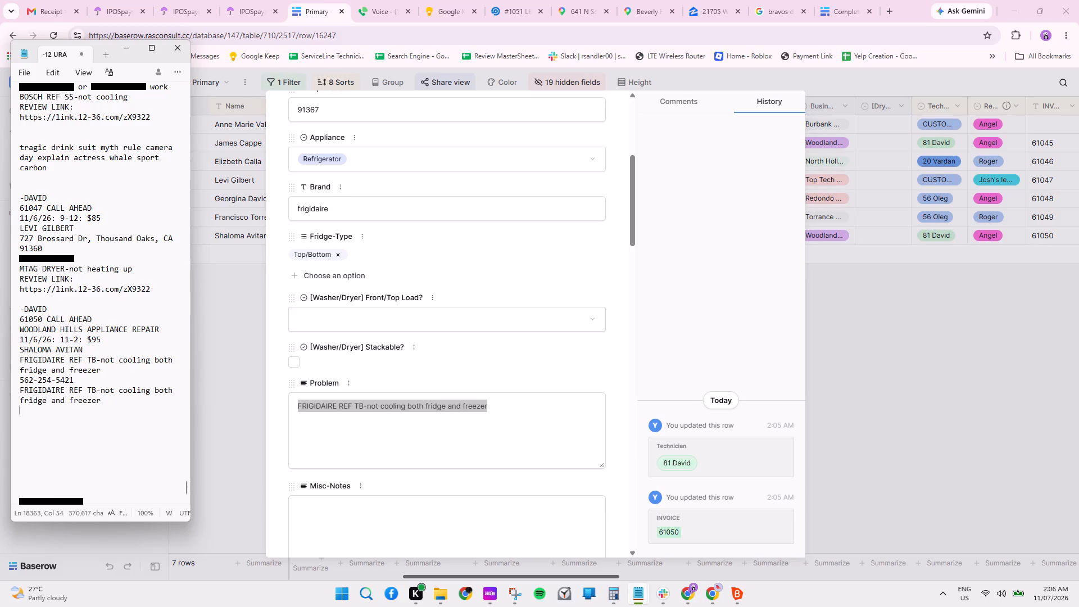
Copy the REVIEW LINK line from the 61045 Woodland Hills message in David's Google Voice conversation to the end of the 61050 notes entry.
scroll(46, 400, "up", 5)
scroll(129, 290, "down", 4)
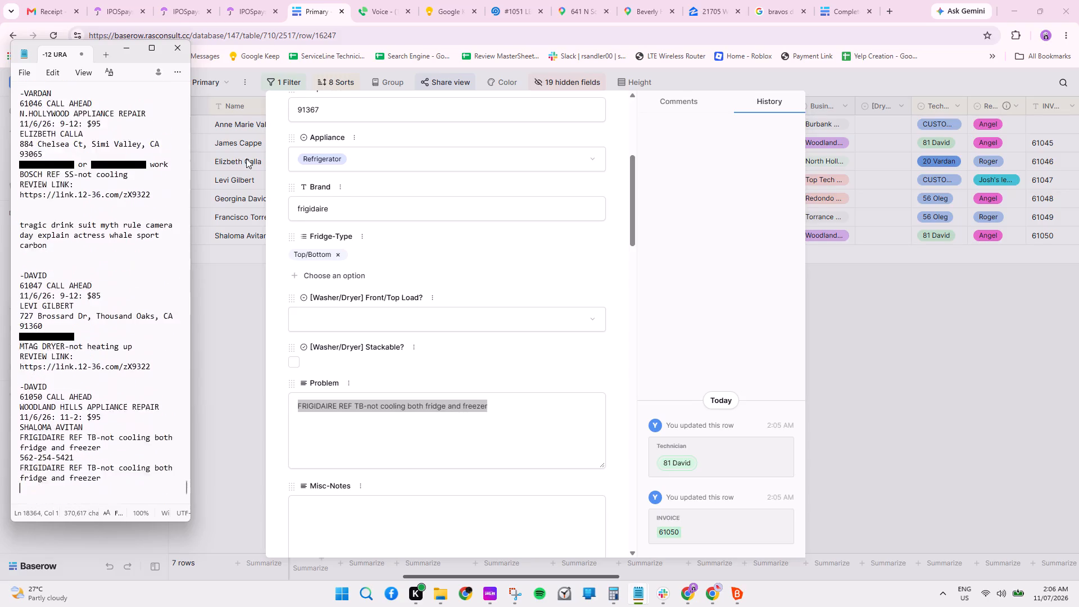
left_click(391, 2)
scroll(602, 312, "up", 3)
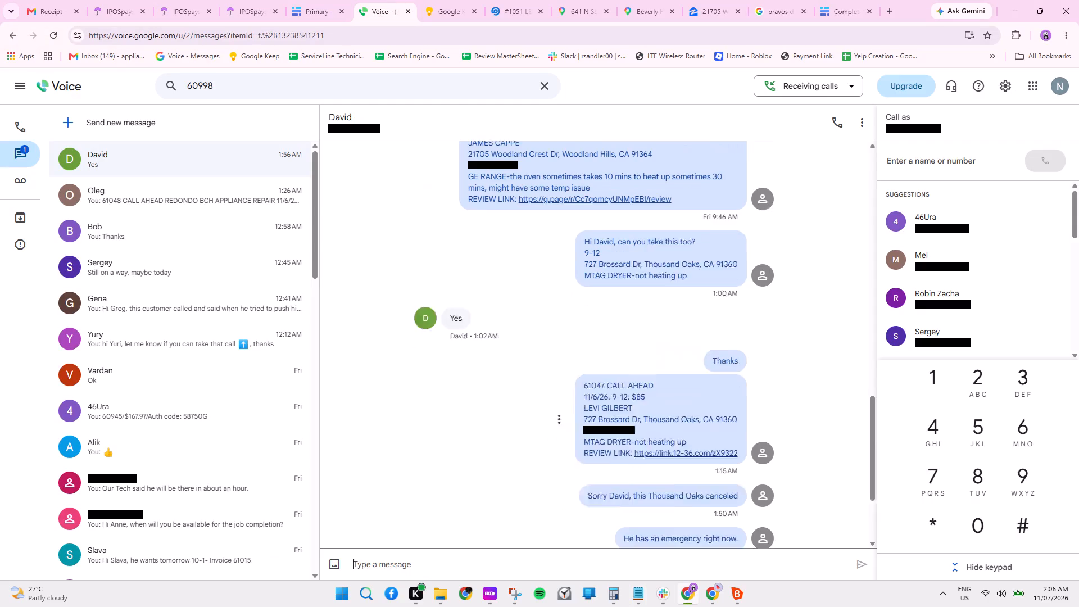
scroll(502, 248, "up", 2)
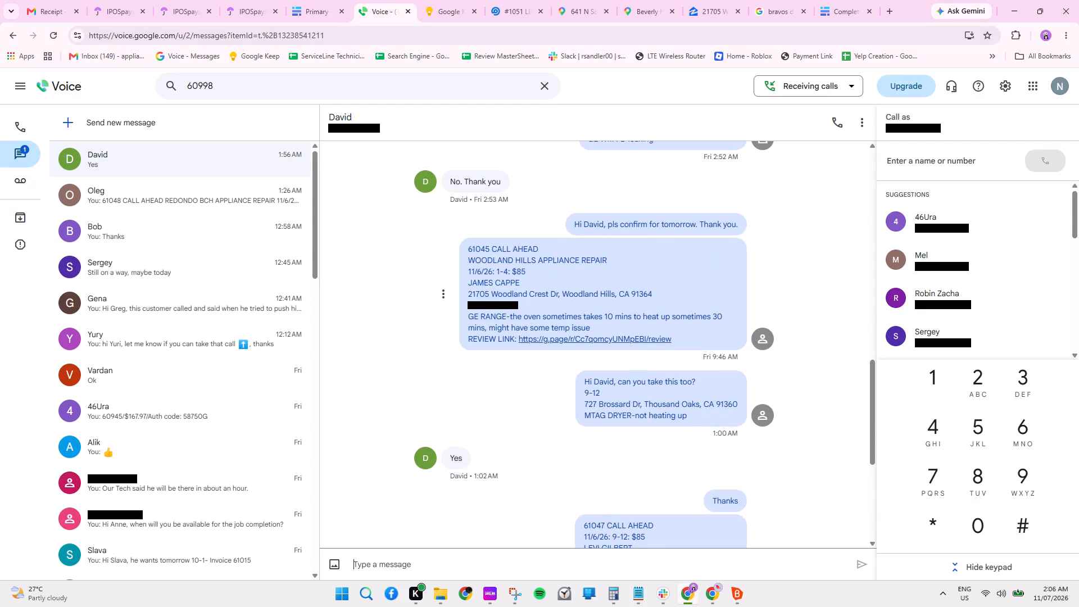
triple_click(477, 339)
key("ctrl+c")
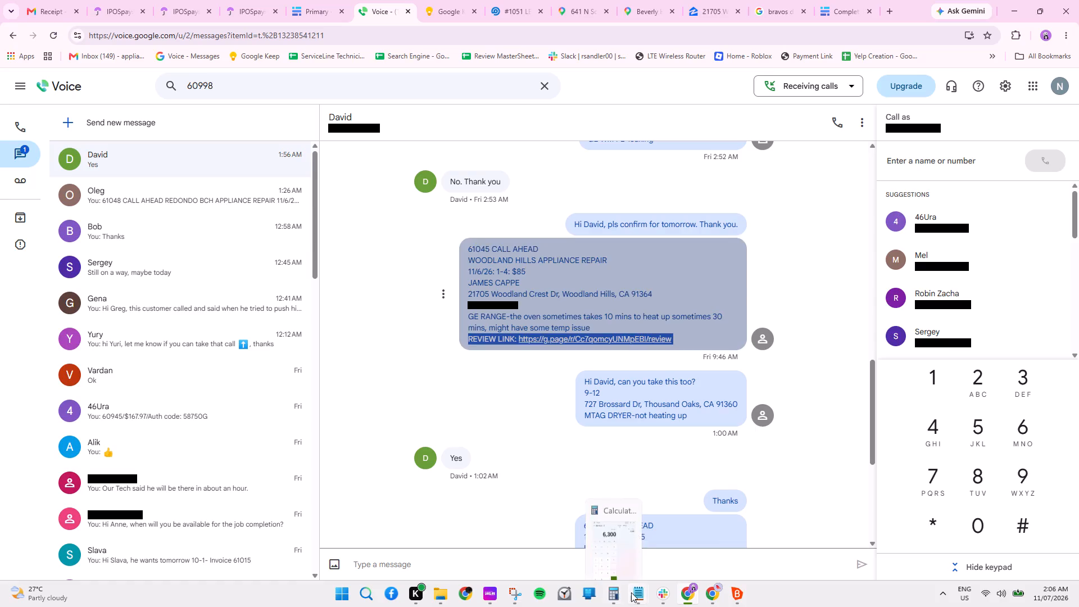
left_click(632, 592)
left_click(636, 550)
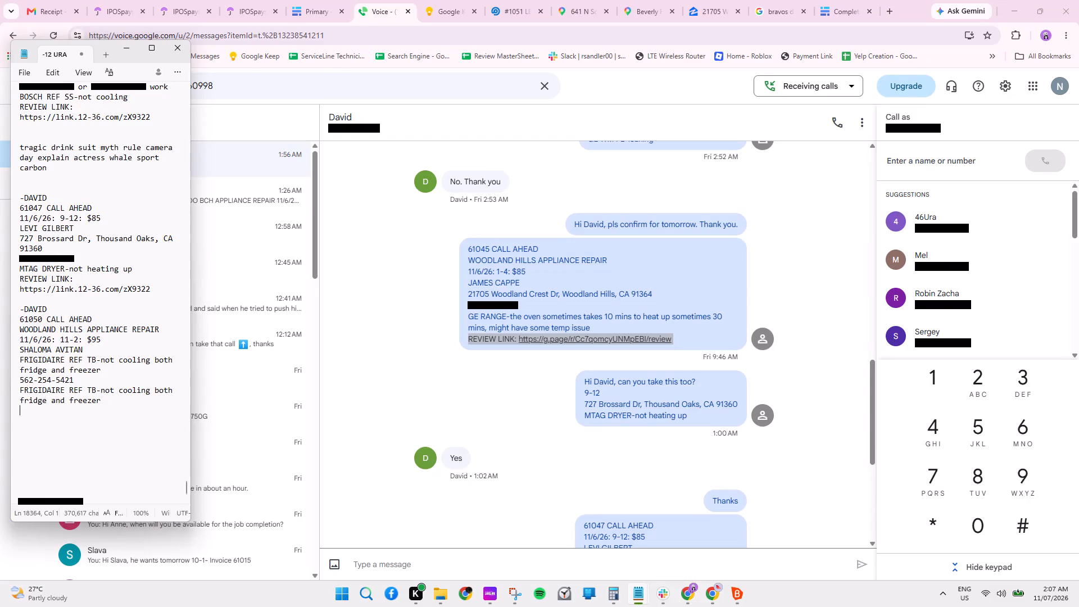
key("ctrl+v")
Insert the line "*PLS BE THERE ASAP" between the problem description and the review link in the 61050 entry.
left_click(102, 401)
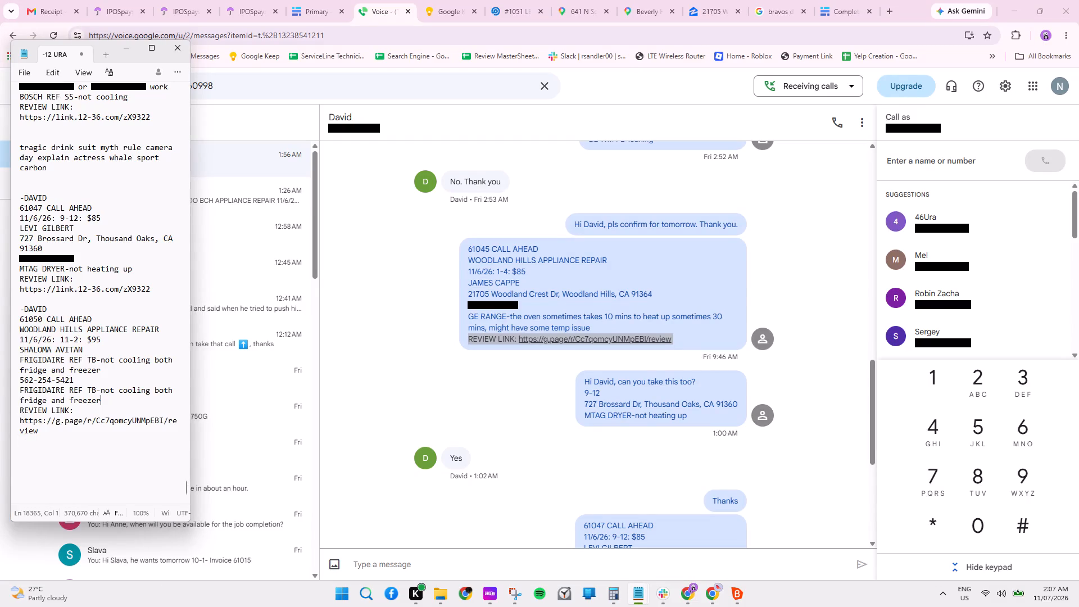
key("Return")
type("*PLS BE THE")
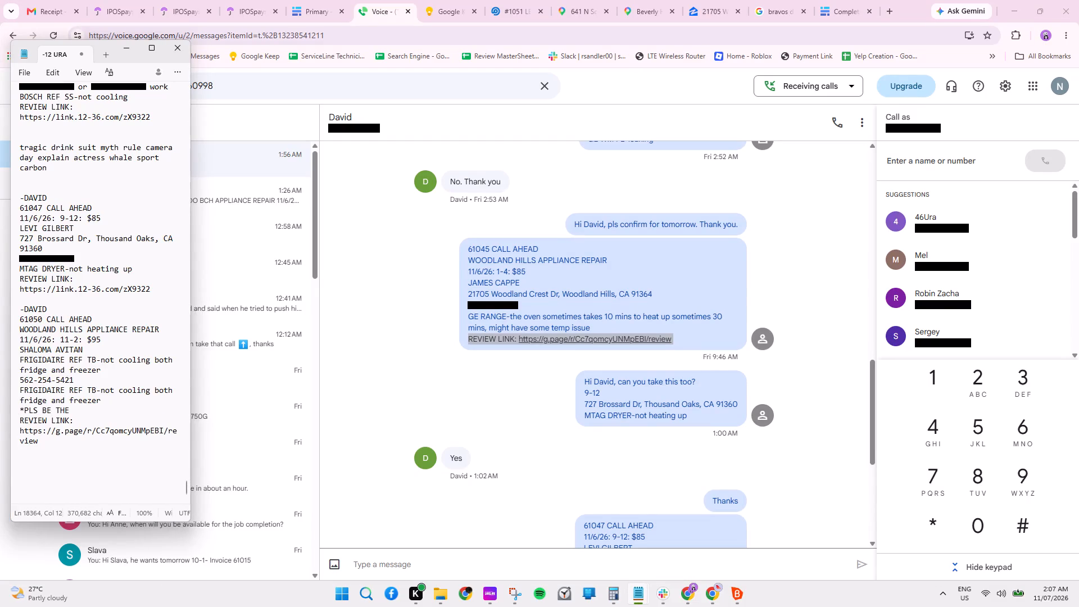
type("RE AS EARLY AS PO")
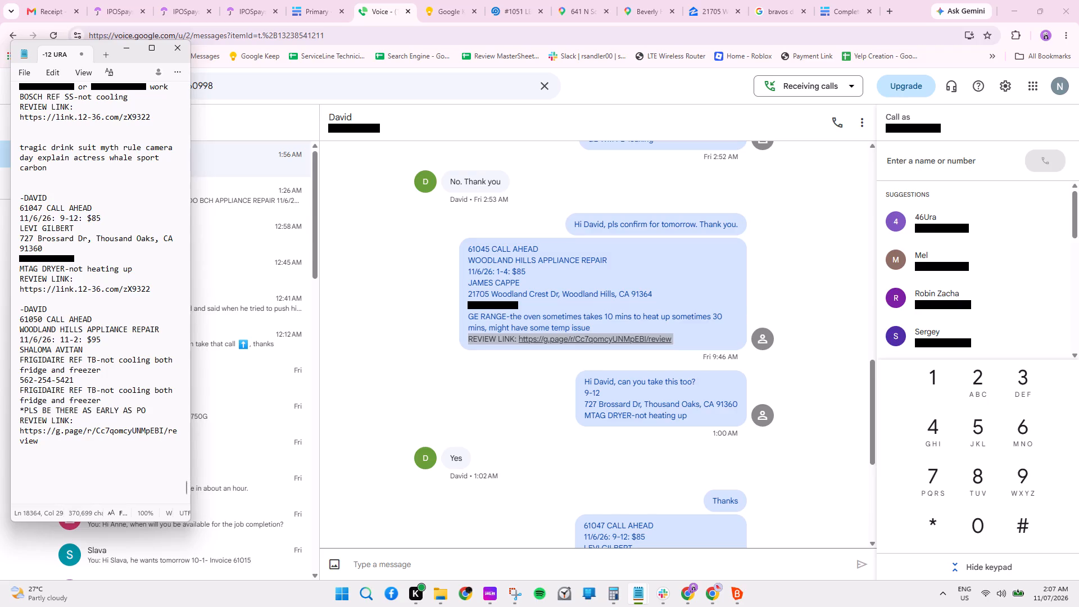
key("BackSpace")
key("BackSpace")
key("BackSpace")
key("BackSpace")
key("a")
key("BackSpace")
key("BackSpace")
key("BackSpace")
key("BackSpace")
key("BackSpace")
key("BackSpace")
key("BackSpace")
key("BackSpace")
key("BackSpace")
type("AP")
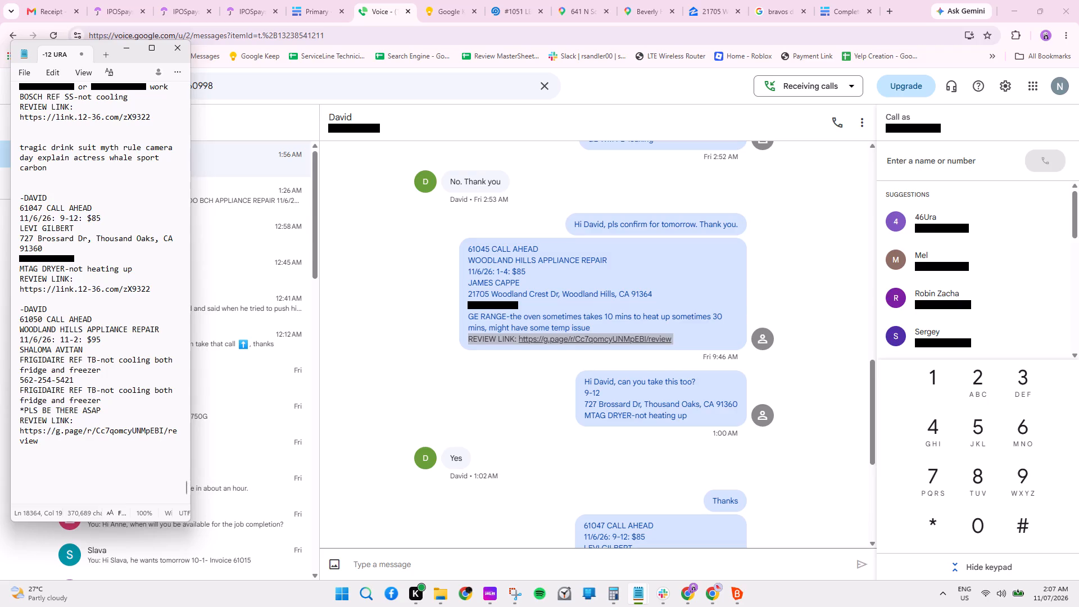
Replace "ASAP" in the 61050 notes entry's PLS BE THERE line with "ON THE EARLIER SIDE IF POSSIBLE".
left_click_drag(60, 451, 52, 449)
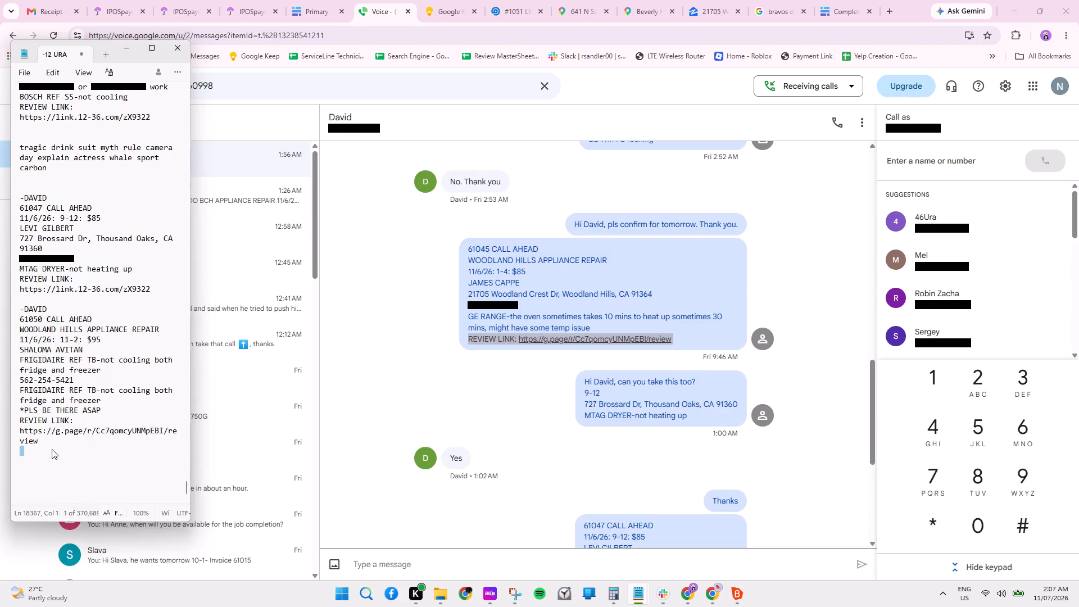
left_click(78, 443)
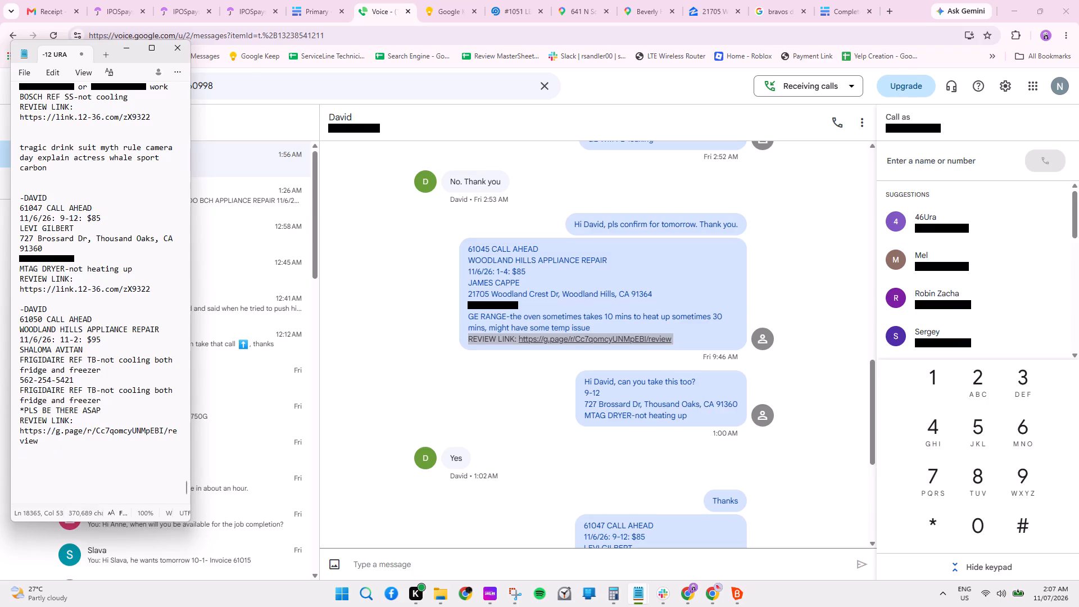
double_click(88, 411)
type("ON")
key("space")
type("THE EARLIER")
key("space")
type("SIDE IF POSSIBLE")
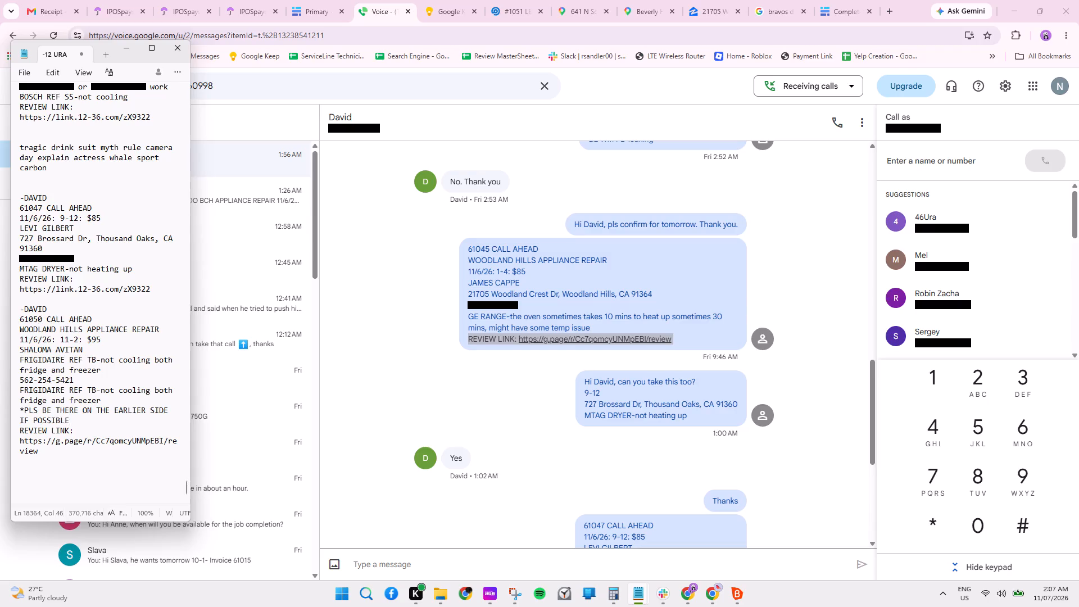
Copy the full 61050 entry from the notes into a message draft in David's Google Voice conversation.
left_click_drag(51, 455, 1, 315)
key("ctrl+c")
left_click(410, 571)
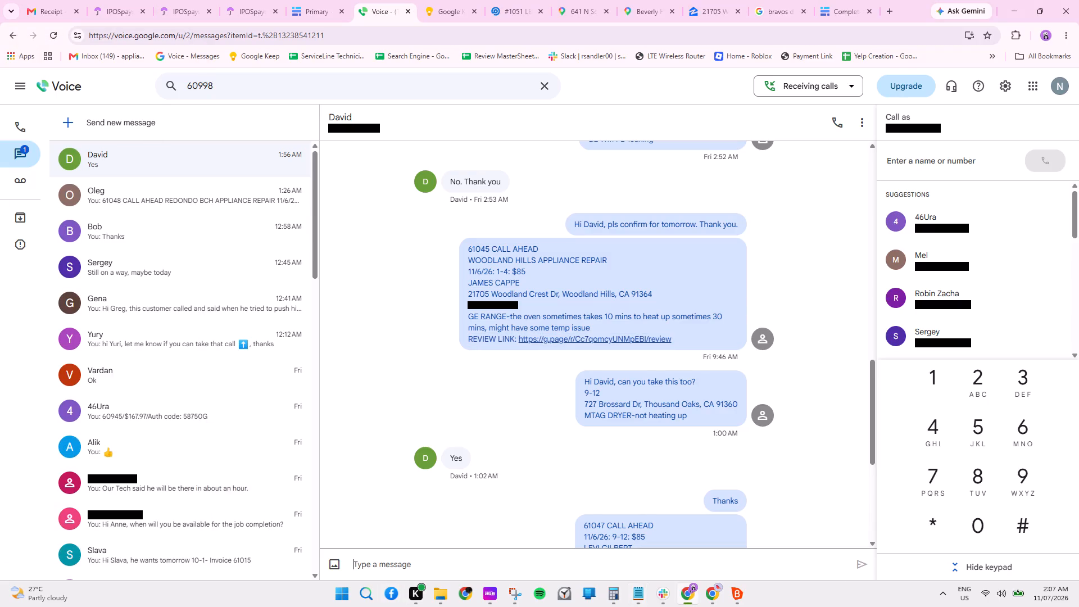
key("ctrl+v")
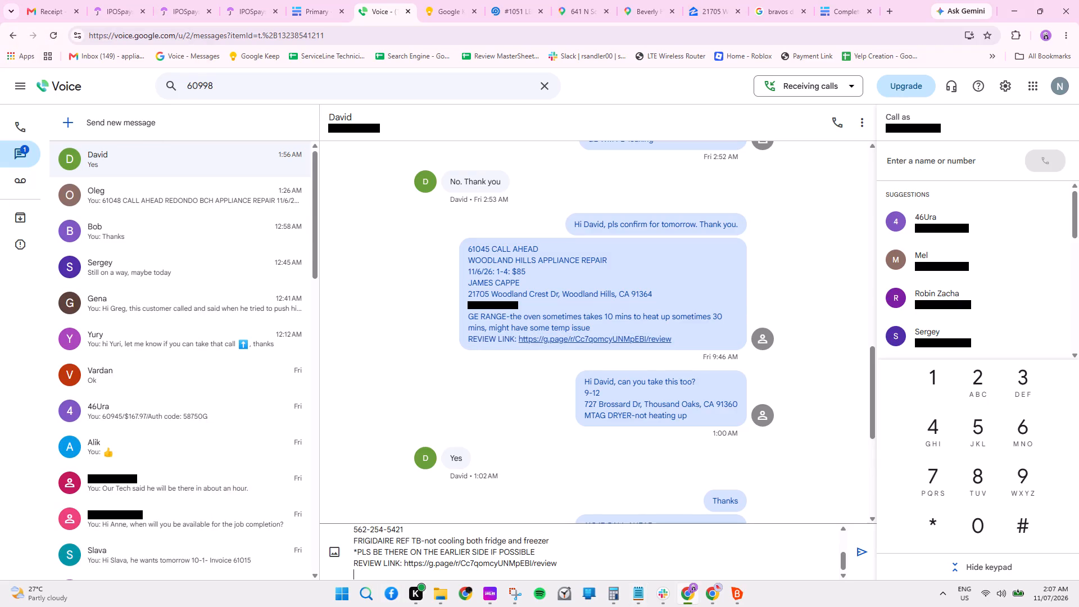
Remove "THE" between "ON" and "EARLIER" in the draft's PLS BE THERE line.
left_click(440, 552)
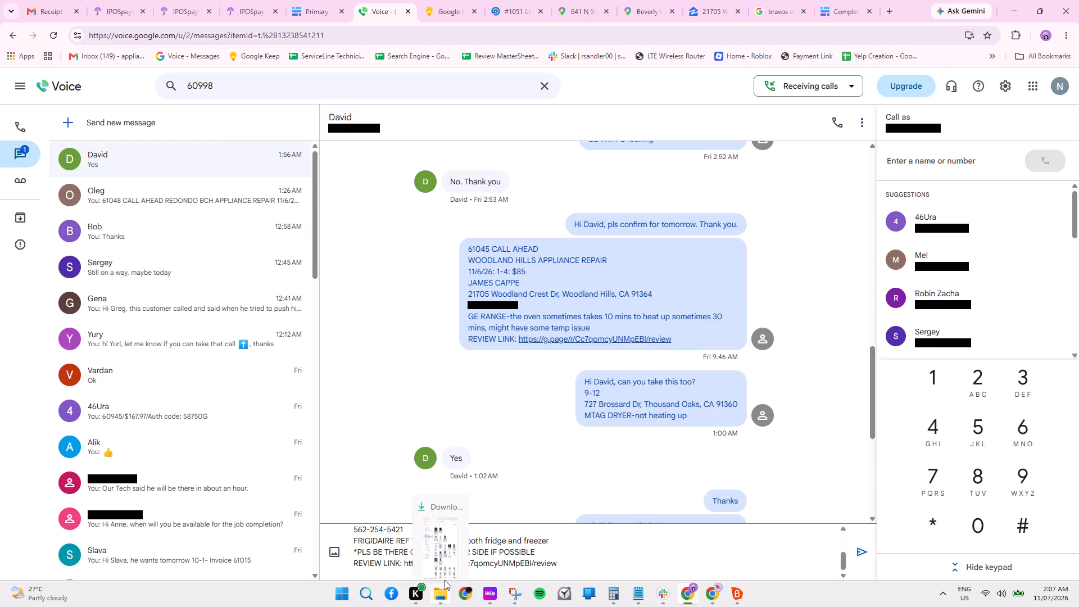
key("BackSpace")
key("BackSpace")
key("BackSpace")
key("BackSpace")
key("BackSpace")
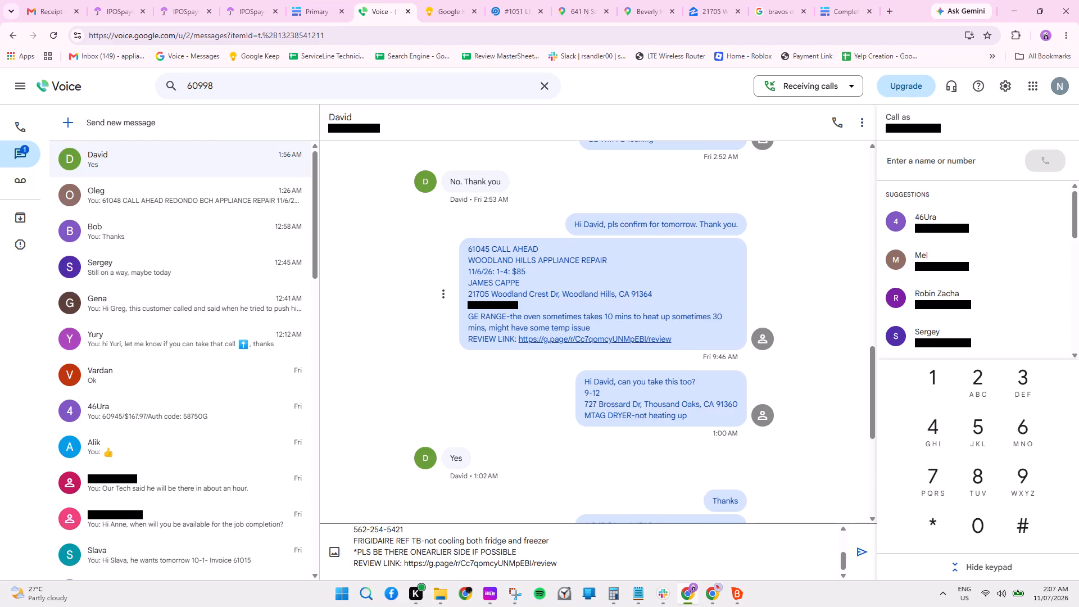
Shorten the draft's PLS BE THERE line to "*PLS BE THERE EARLIER IF POSSIBLE" by removing "ON" and "SIDE".
key("BackSpace")
key("BackSpace")
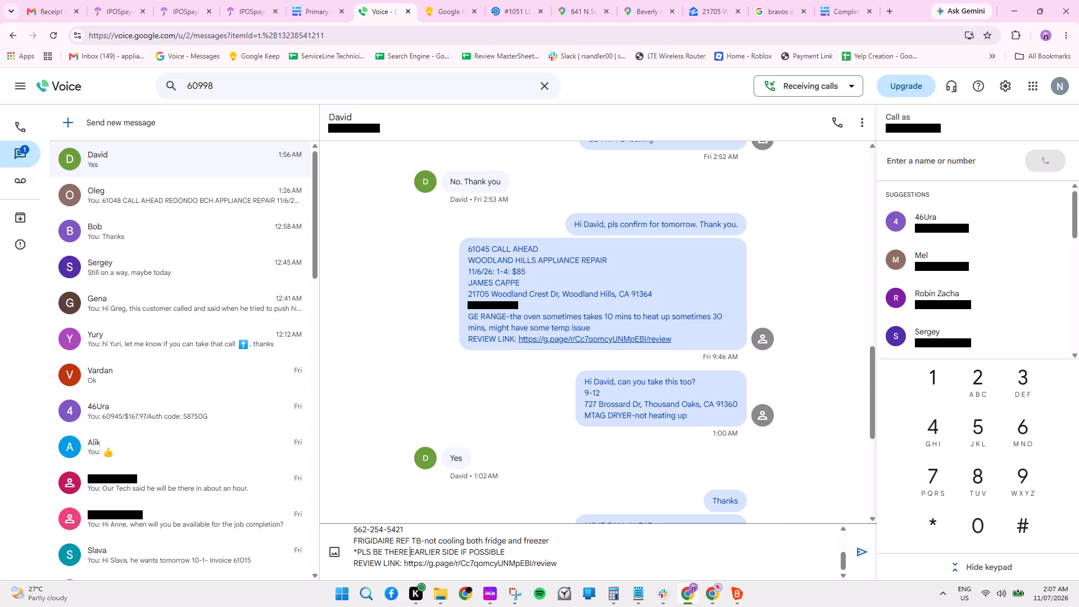
double_click(445, 550)
key("BackSpace")
scroll(696, 579, "up", 3)
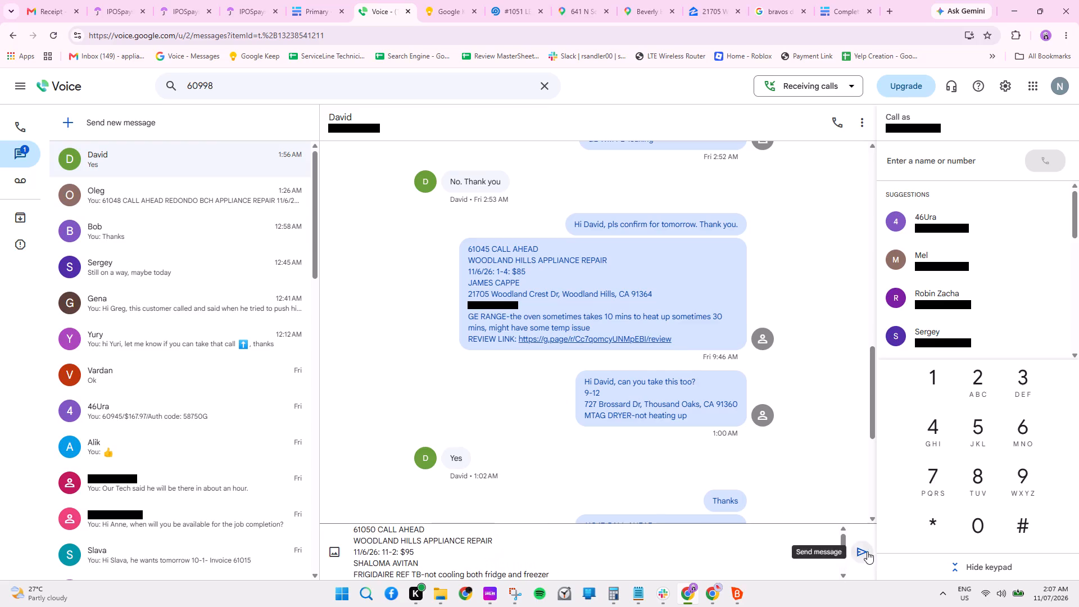
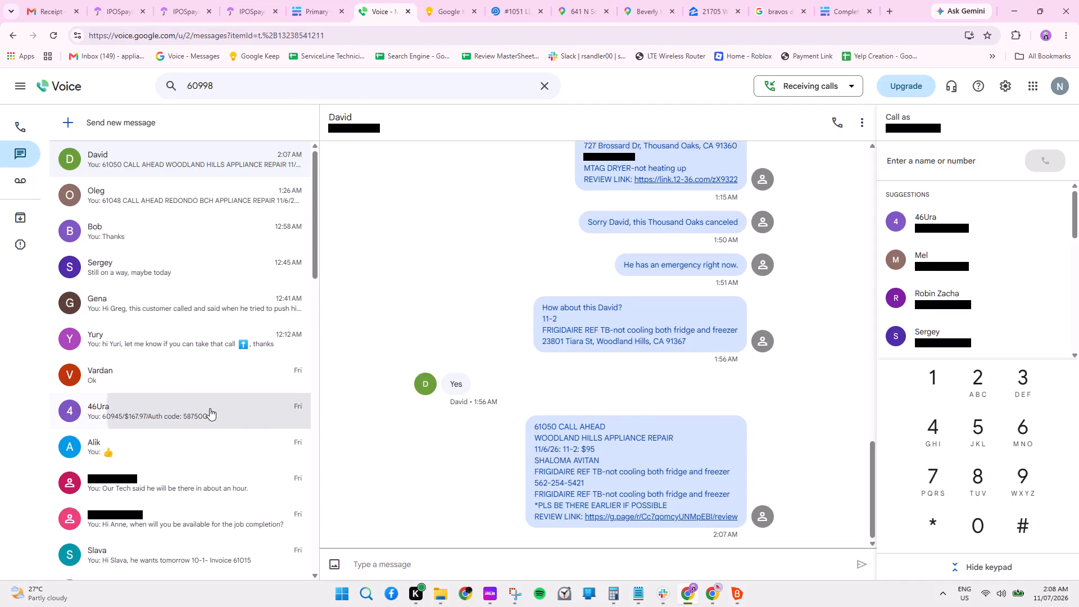
Paste the job number 60128 into a new message draft in the 46Ura conversation.
left_click(453, 561)
key("ctrl+v")
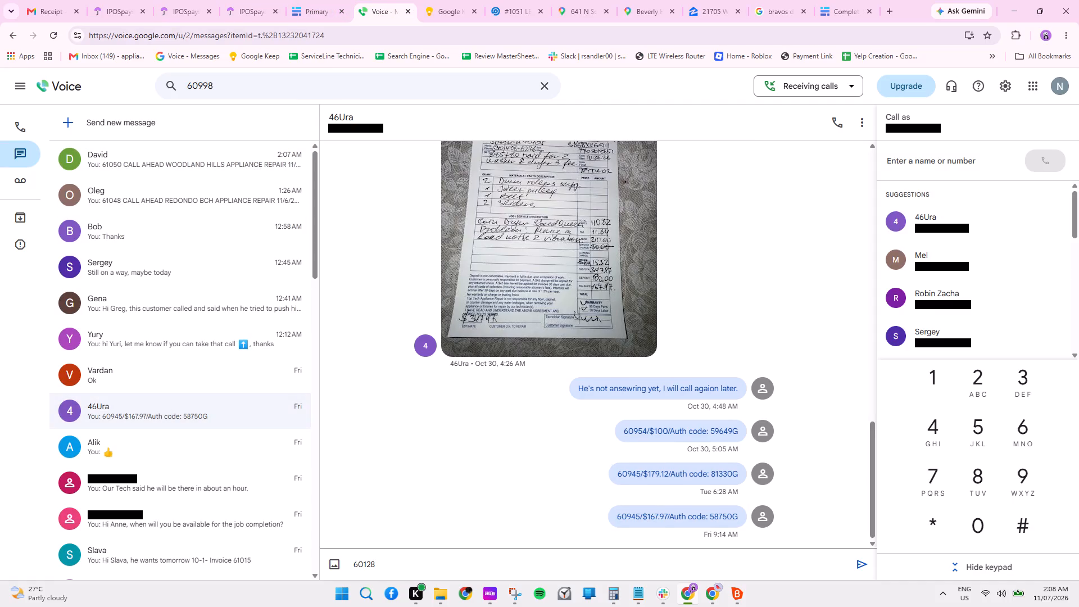
Extend the 60128 draft in the 46Ura conversation with "/$300/AUTH CODE: ".
type("/$300")
type("/aUTH CODE")
key("BackSpace")
key("BackSpace")
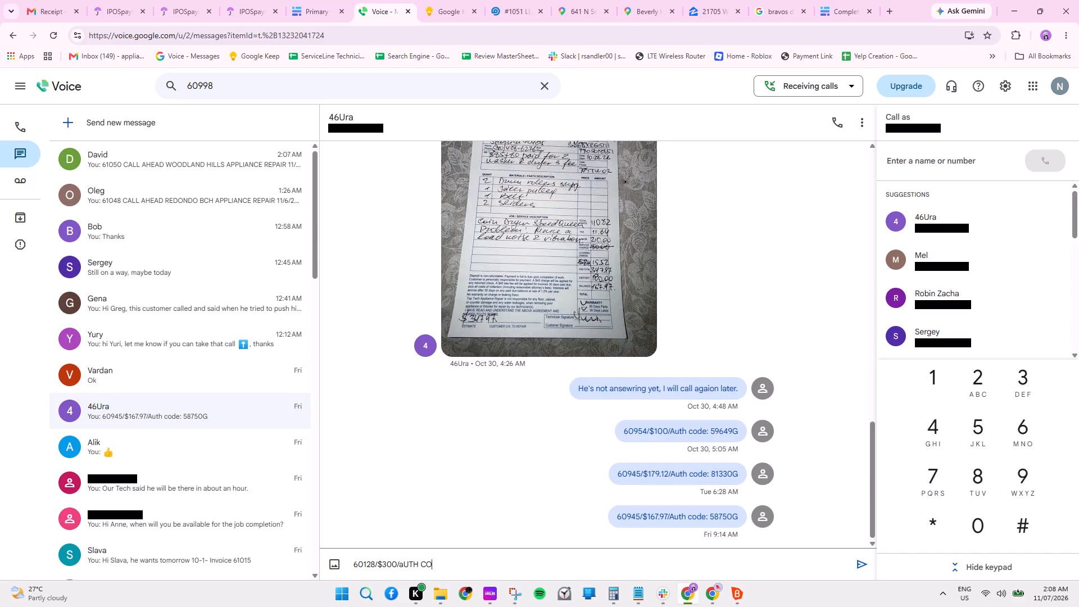
key("BackSpace")
key("BackSpace")
key("BackSpace")
key("BackSpace")
key("BackSpace")
key("BackSpace")
key("BackSpace")
type("AUTH CODE")
type(":")
key("space")
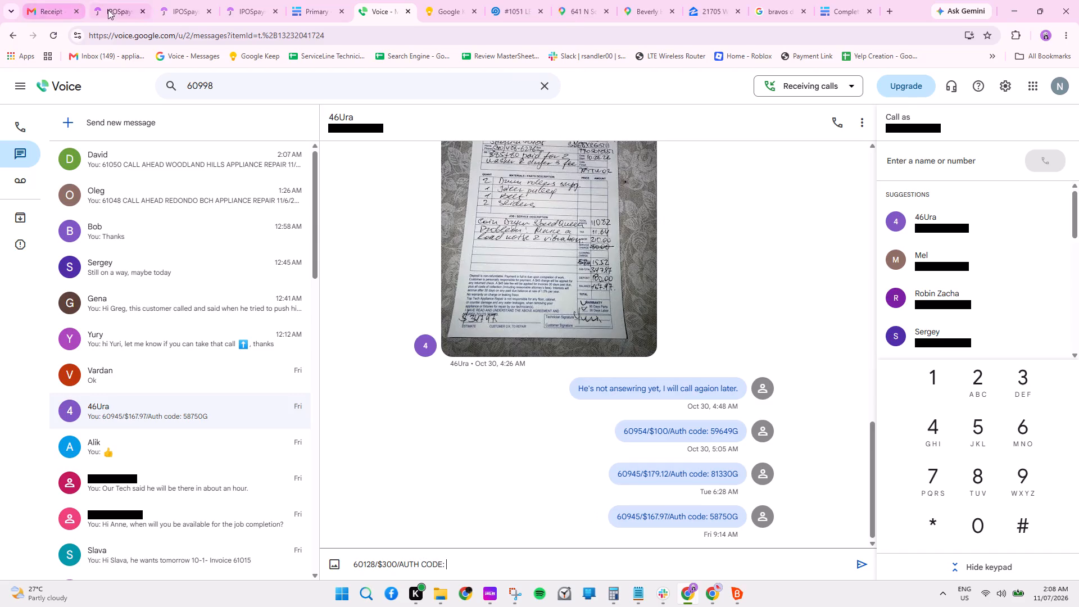
Copy the approval code from the invoice 60128 payment receipt to the end of the 46Ura message draft.
left_click(175, 13)
double_click(583, 255)
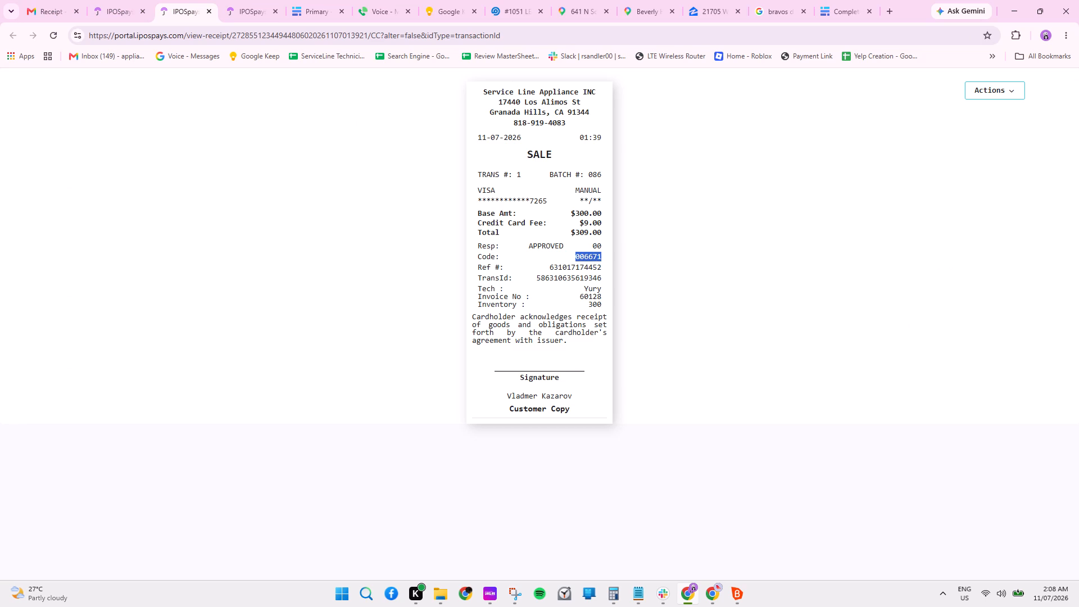
key("ctrl+c")
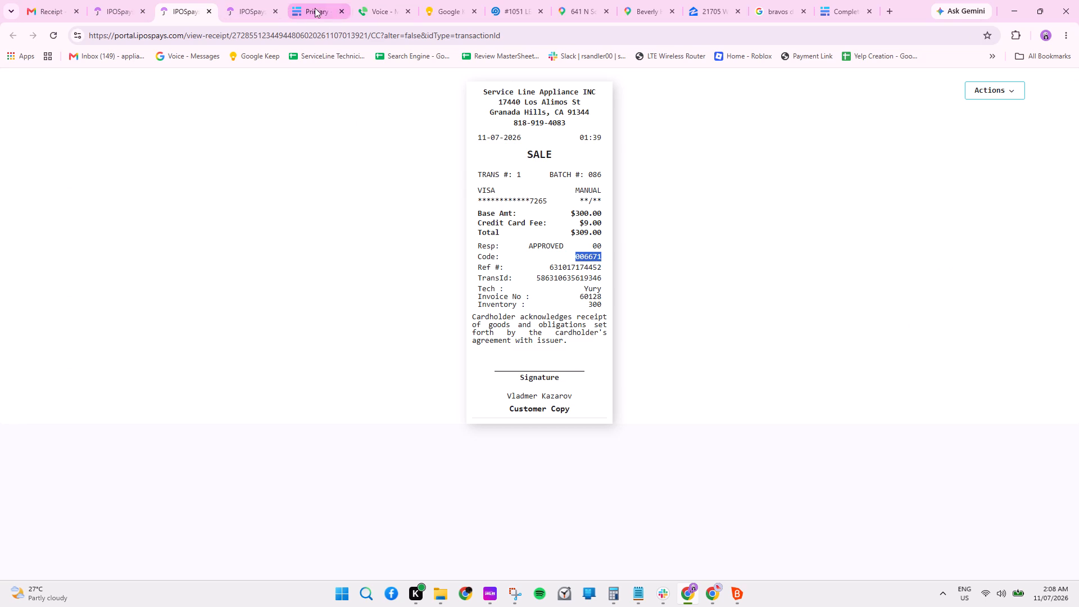
left_click(370, 11)
key("ctrl+v")
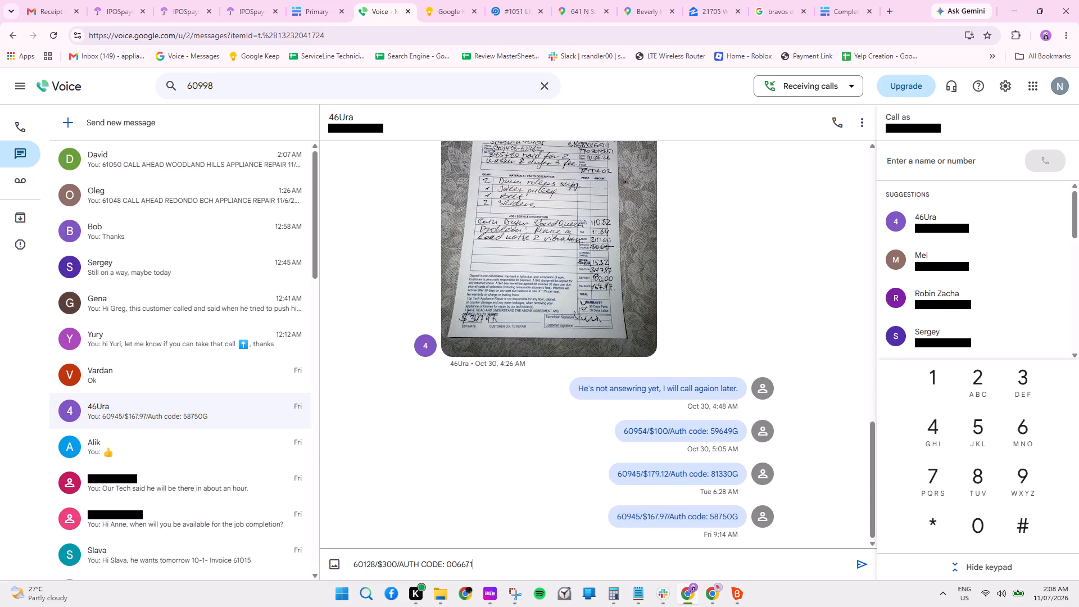
Add "Deposit" on a new line of the 60128 draft and send the message to 46Ura.
key("shift+Return")
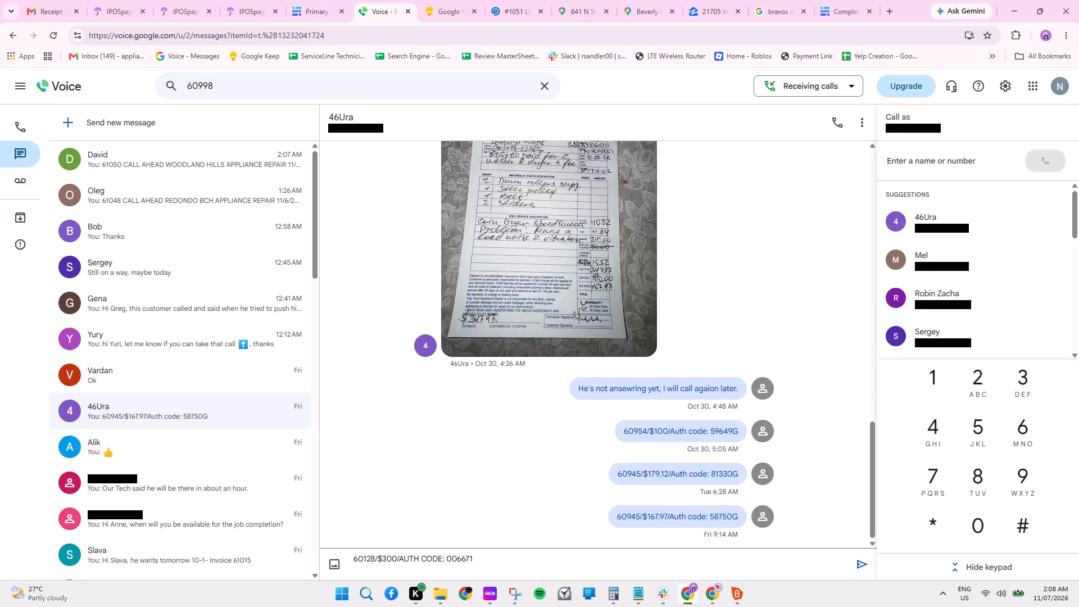
type("Deposit")
key("Return")
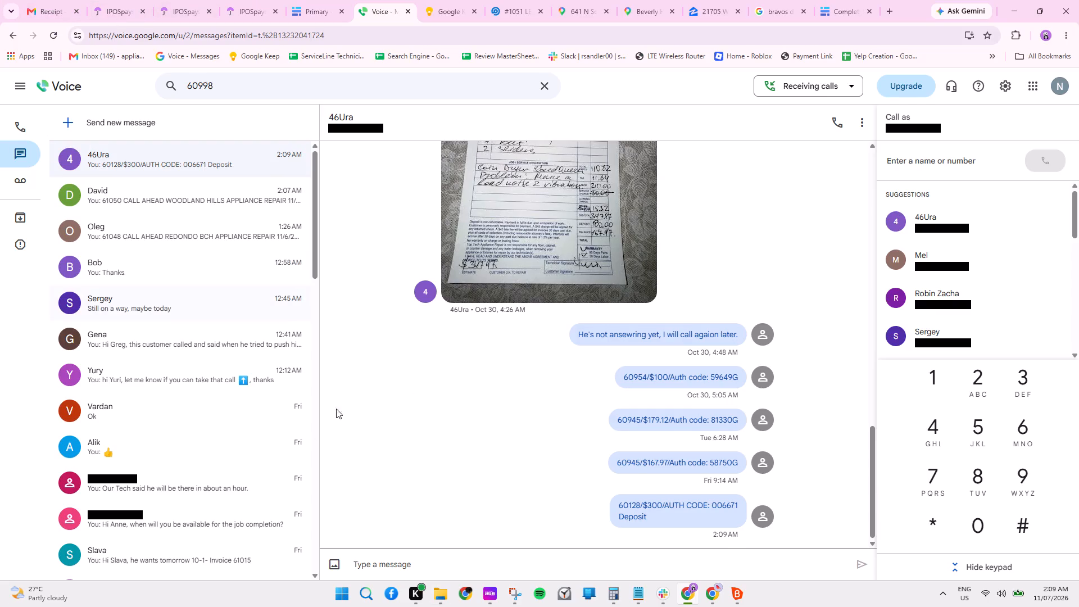
Switch to the other Chrome window with the AdSelect story income page.
left_click(711, 595)
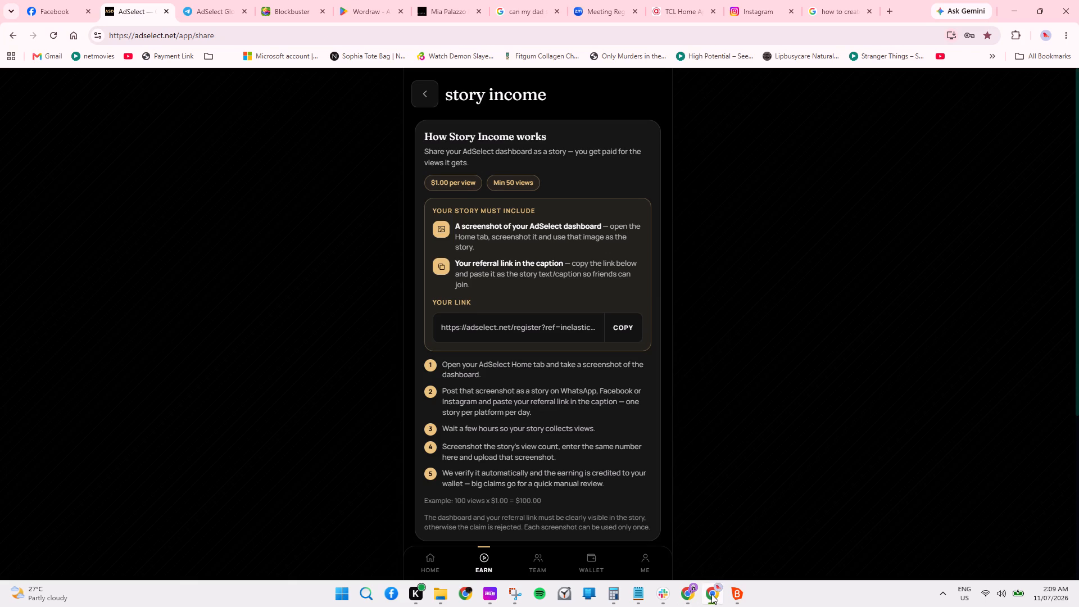
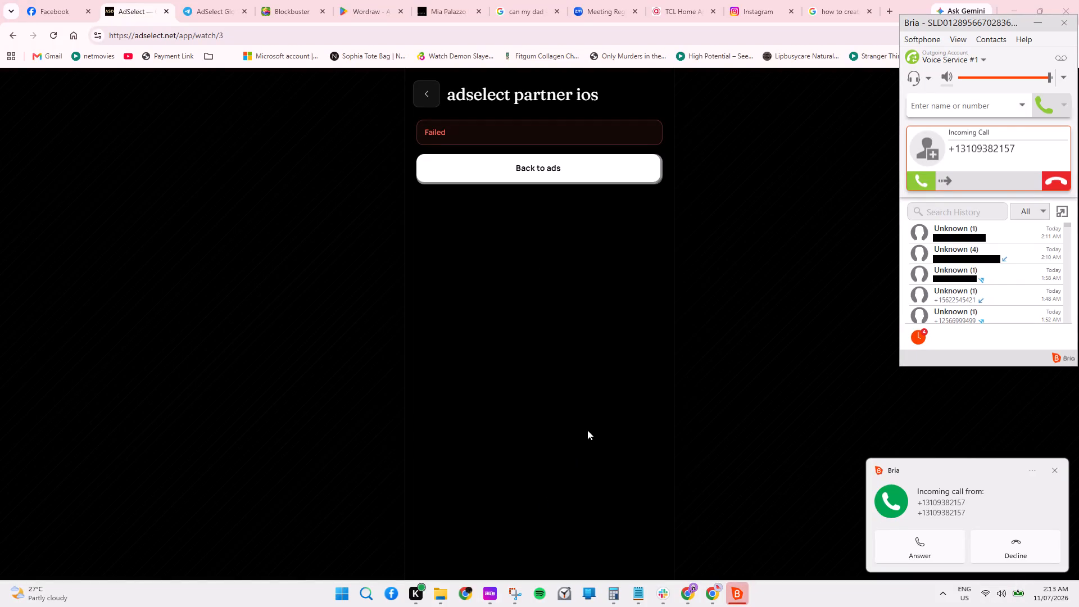
Answer the incoming call in Bria.
left_click(926, 179)
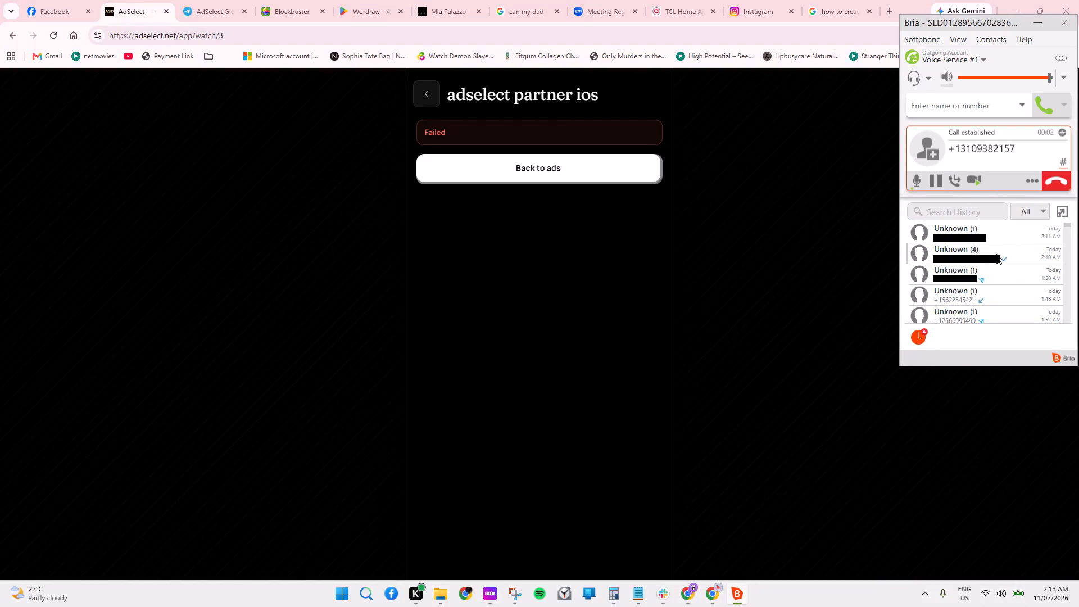
Bring up the Notepad call notes over the Google Voice window and place the cursor after "11-2 today" in the Frigidaire refrigerator entry.
left_click(682, 594)
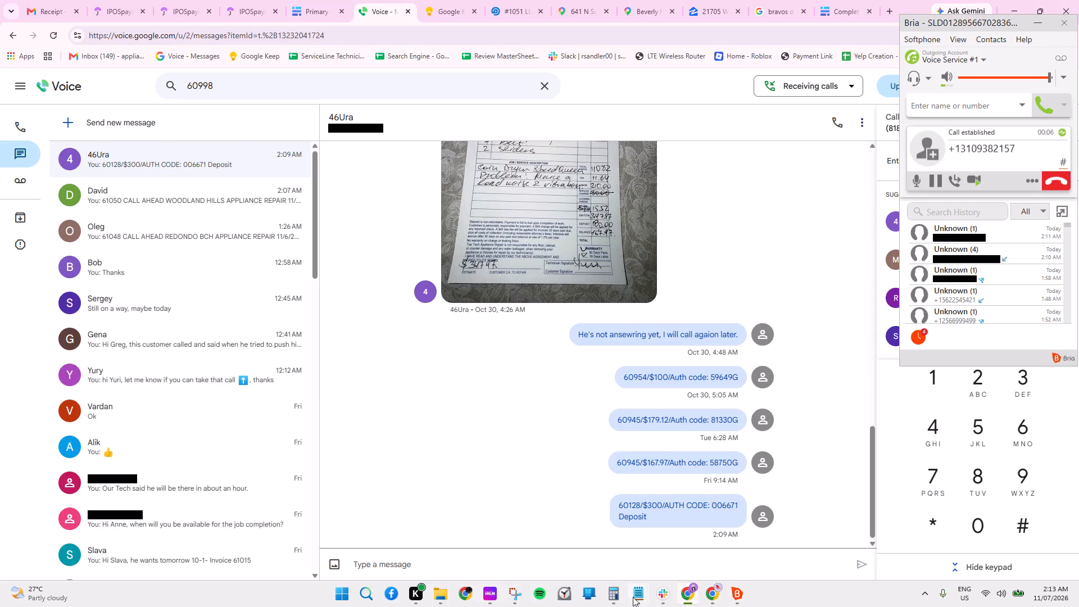
left_click(641, 601)
left_click(691, 553)
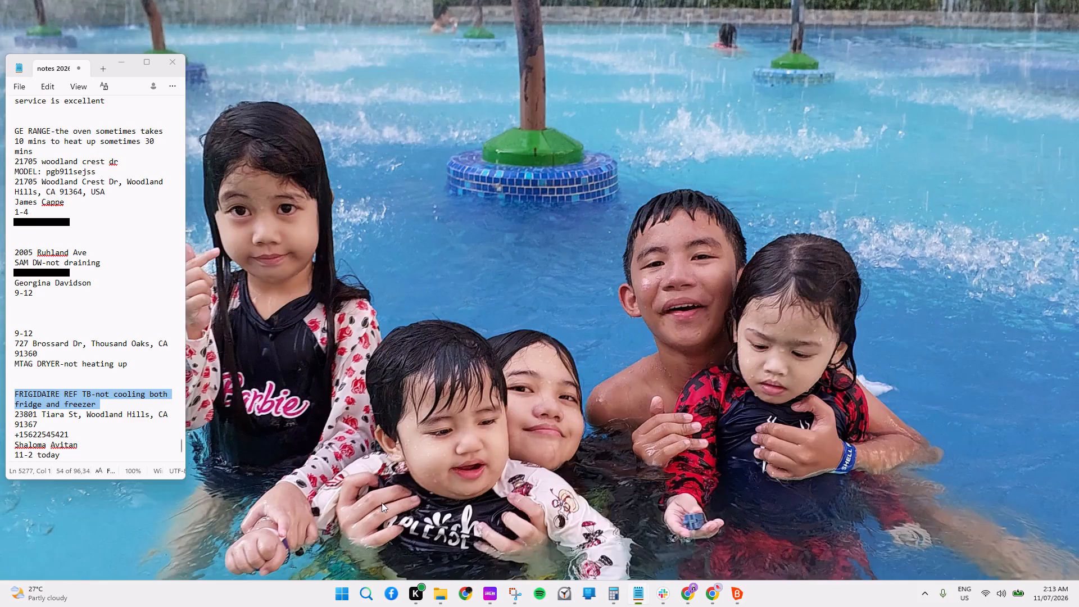
left_click(88, 457)
scroll(88, 457, "down", 4)
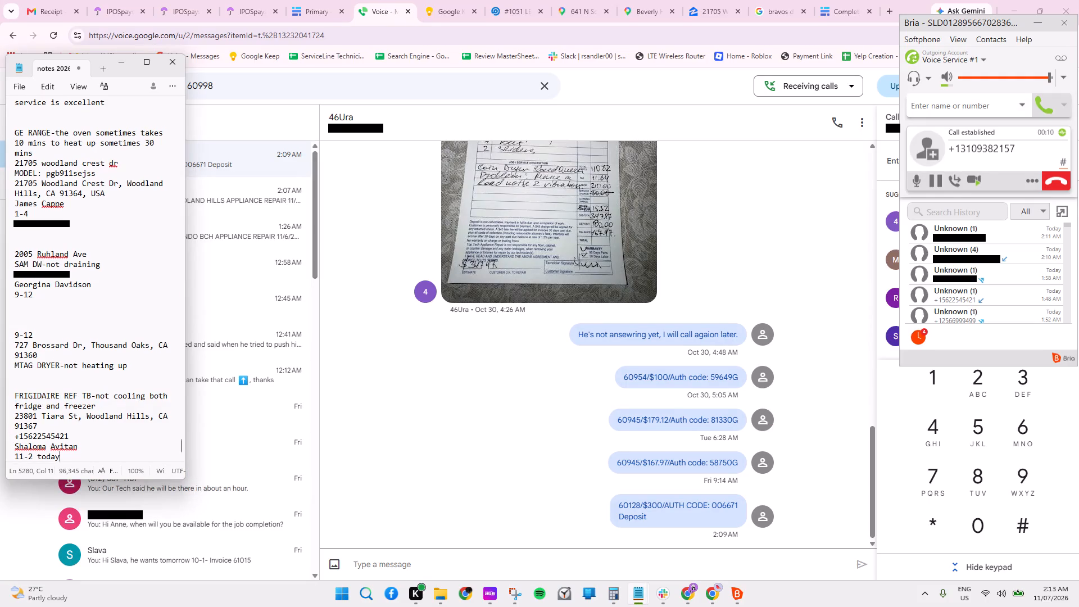
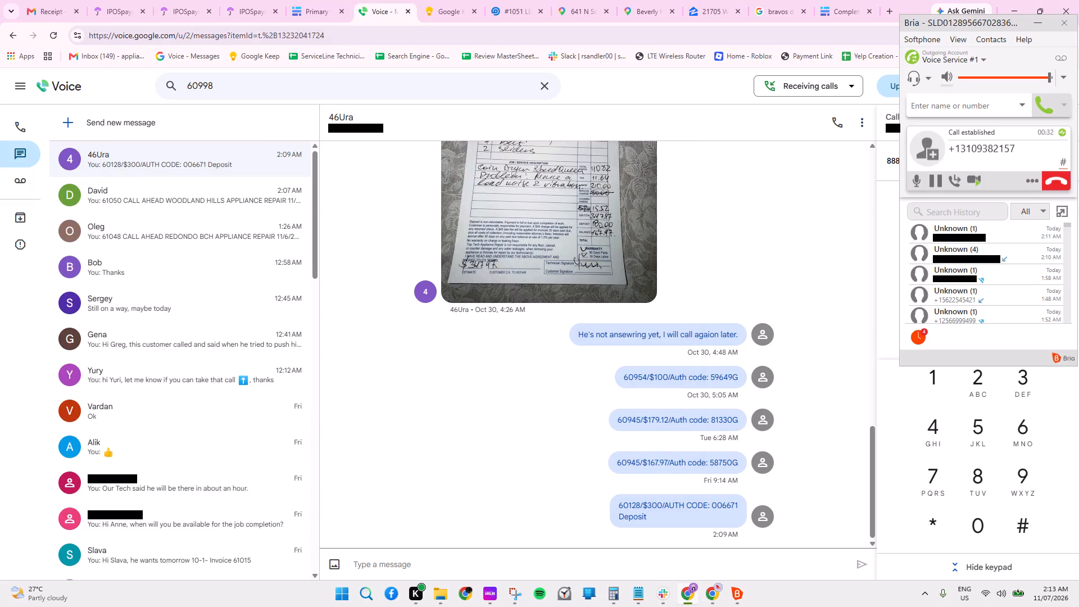
Finish entering the toll-free number beginning with 888 in the Google Voice dialer and place the call.
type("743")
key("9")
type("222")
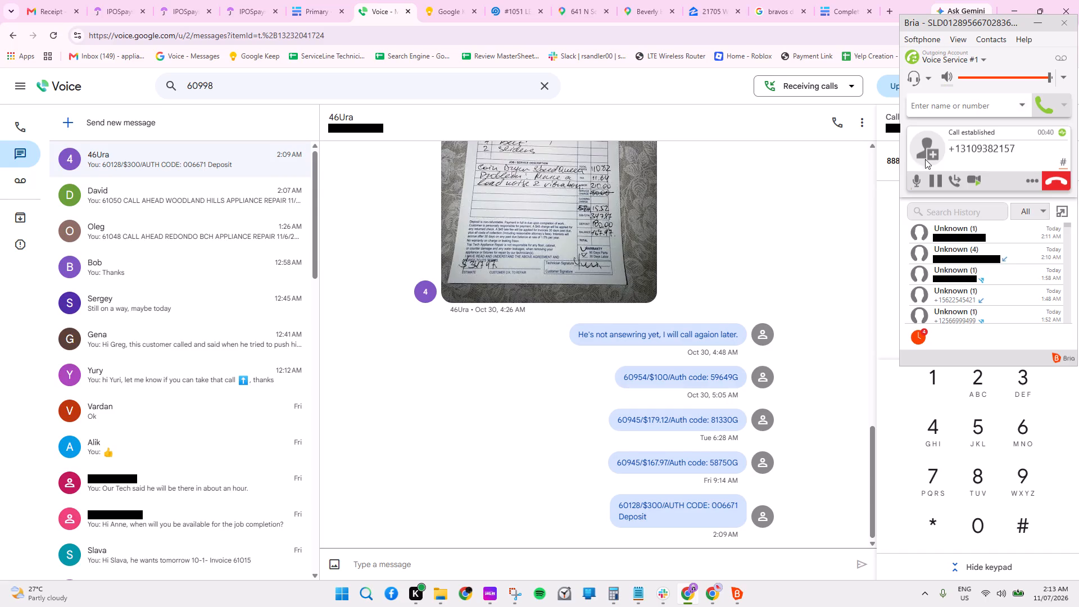
left_click(1037, 25)
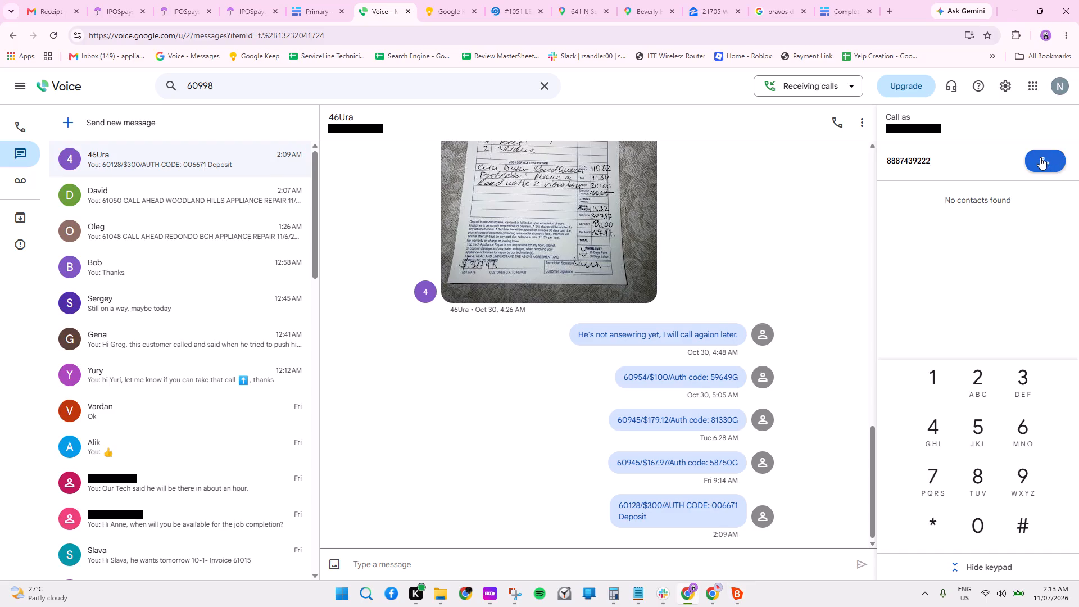
left_click(1040, 162)
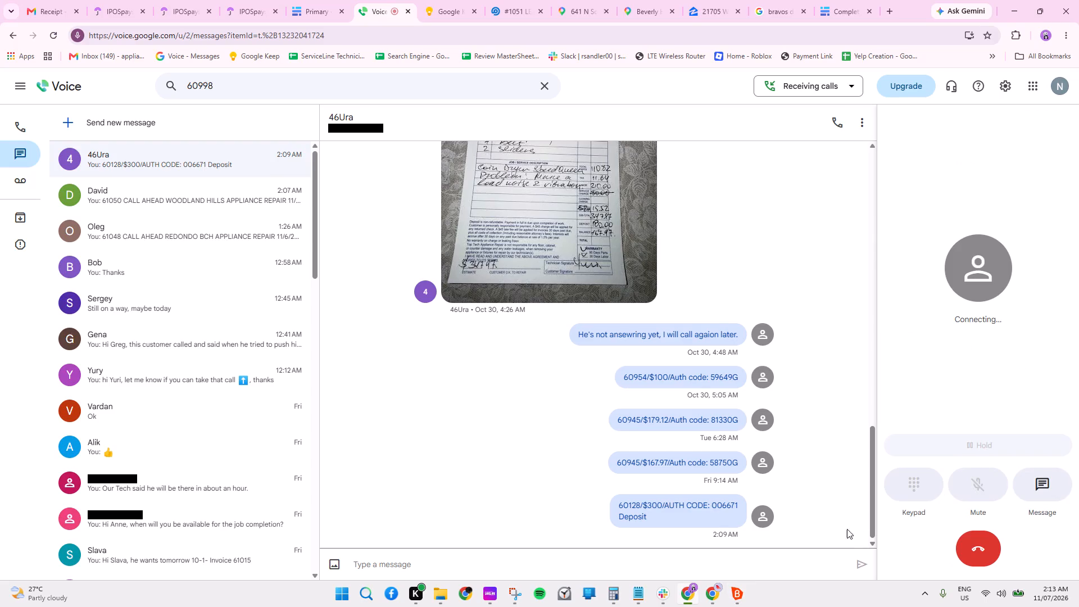
Mute the microphone on the ongoing Bria call and minimize the Bria window.
left_click(732, 596)
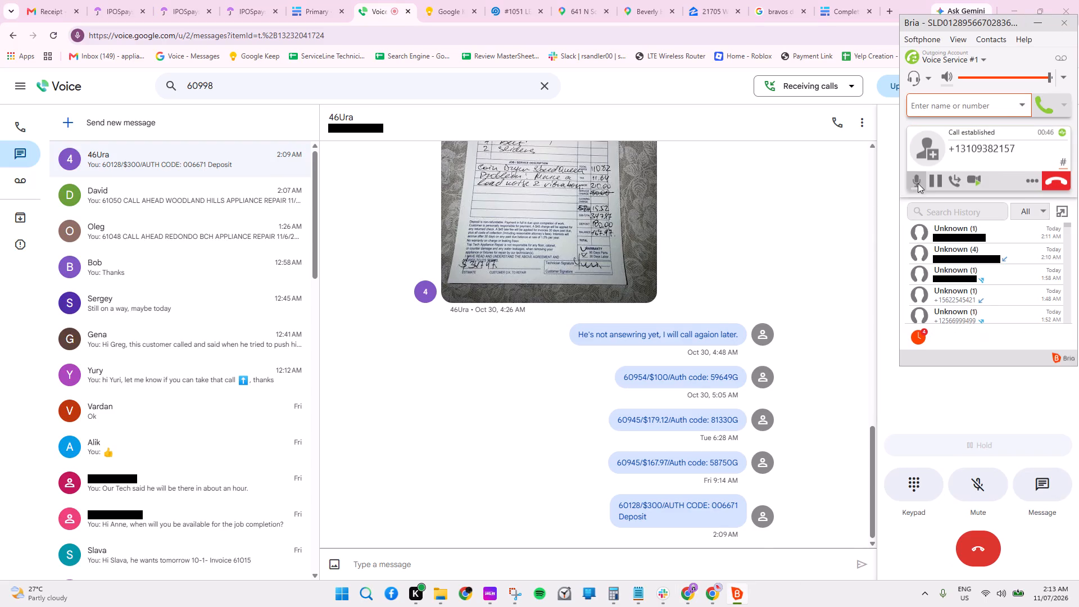
left_click(918, 182)
left_click(809, 287)
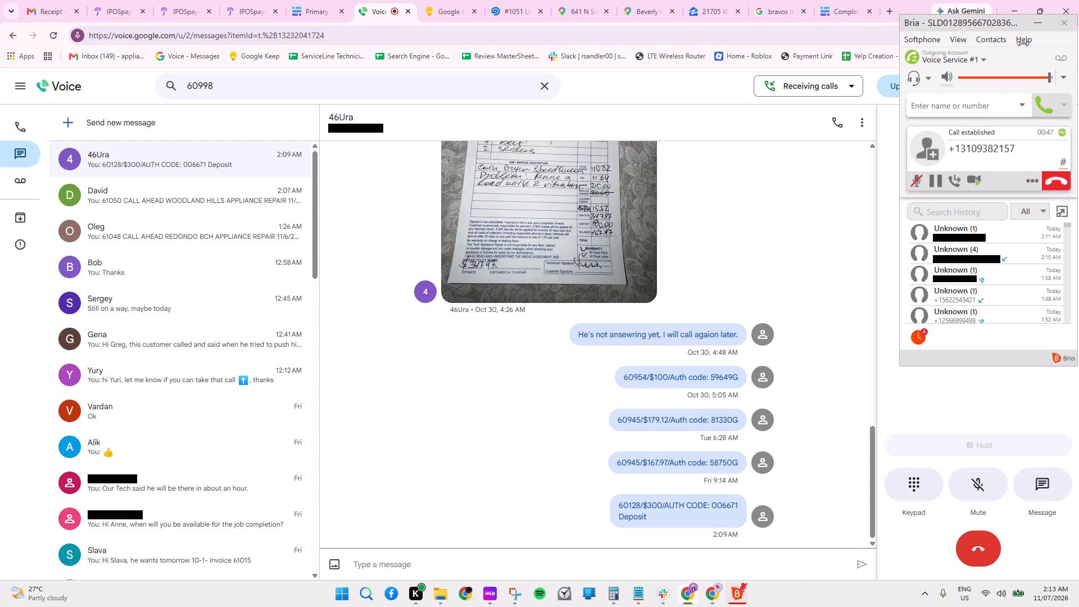
left_click(1036, 24)
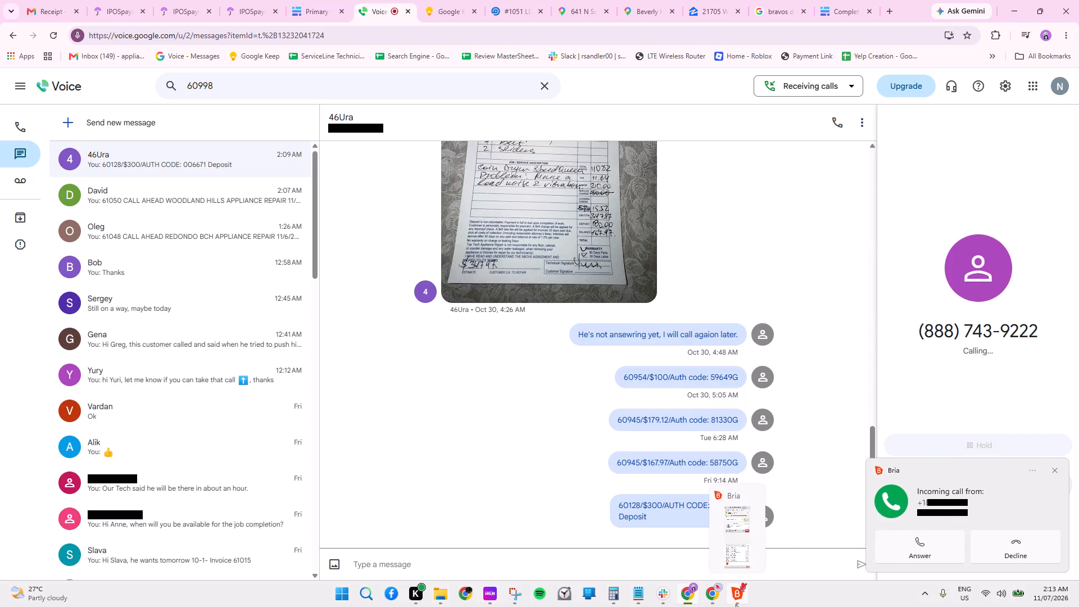
Bring Bria back up and decline the second incoming call.
left_click(738, 595)
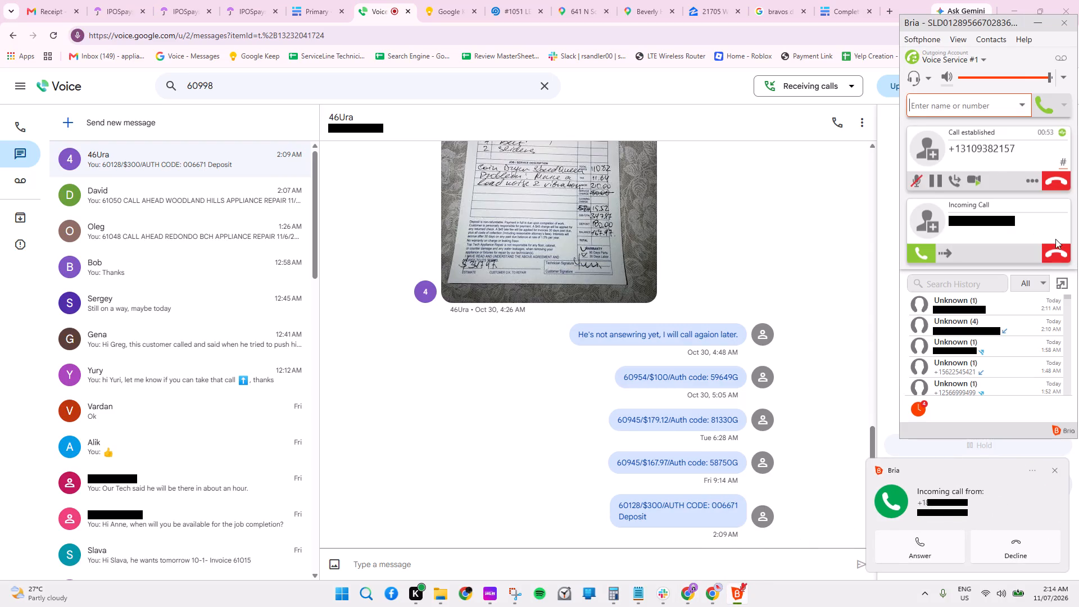
left_click(1053, 253)
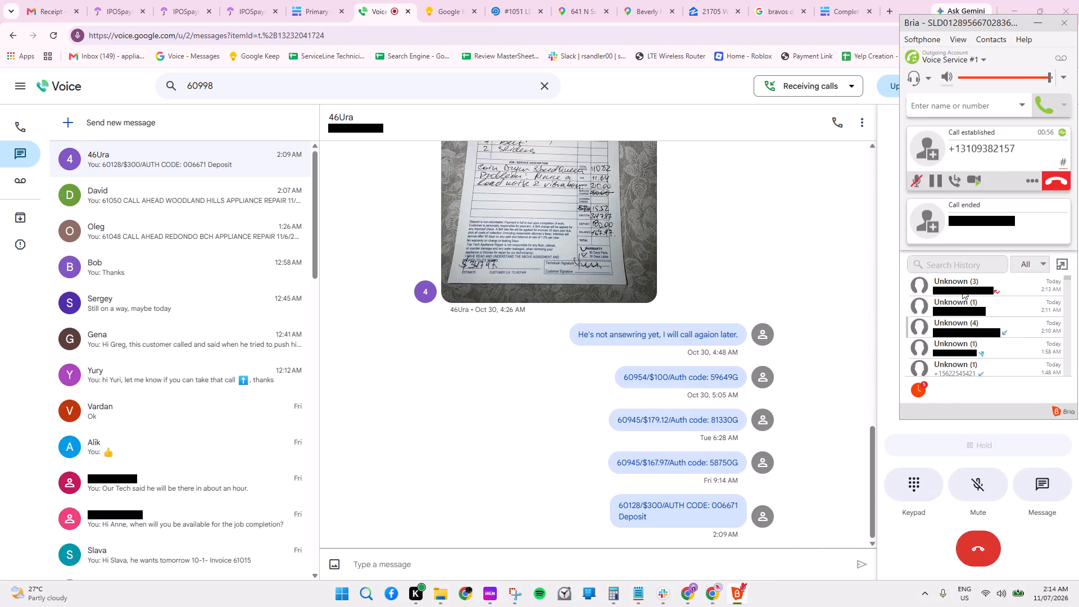
Hang up the outgoing Google Voice call and unmute the microphone on the ongoing Bria call.
left_click(985, 559)
left_click(914, 183)
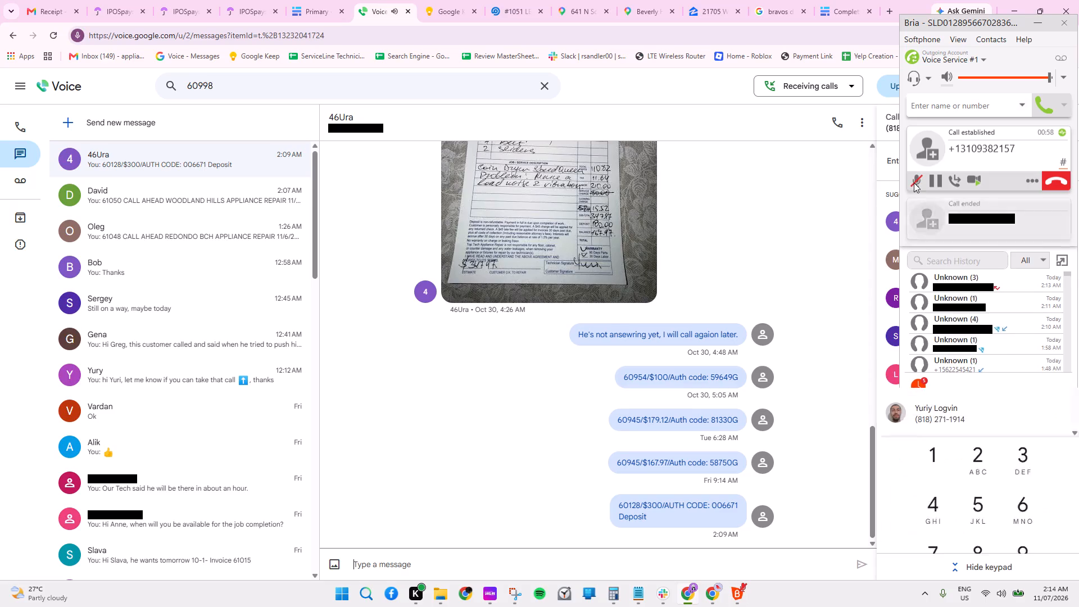
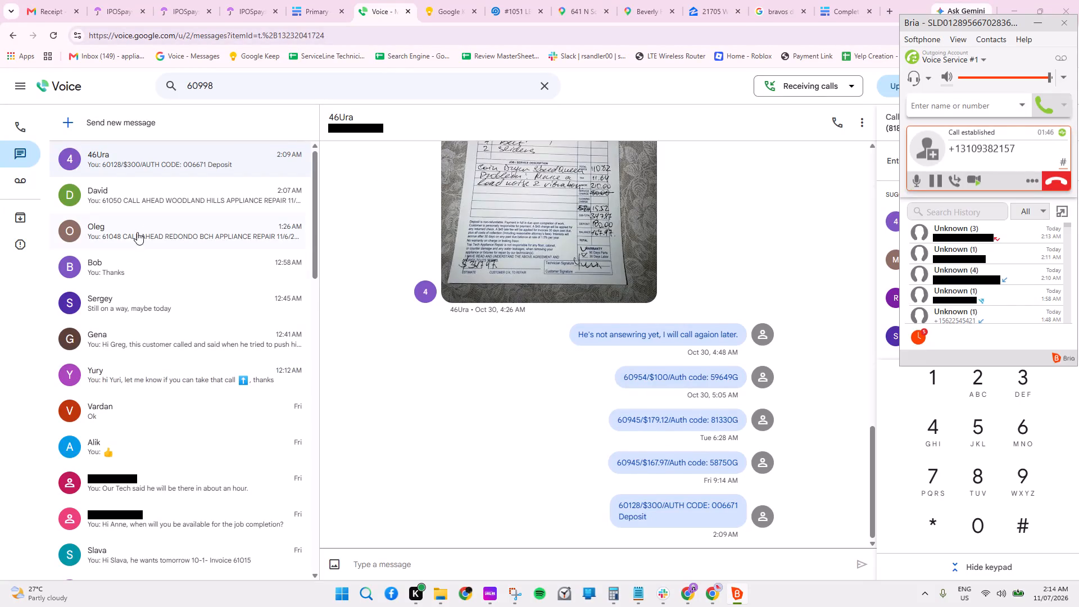
Open the conversation with Oleg in Google Voice and look back through the earlier job messages sent to him.
left_click(169, 229)
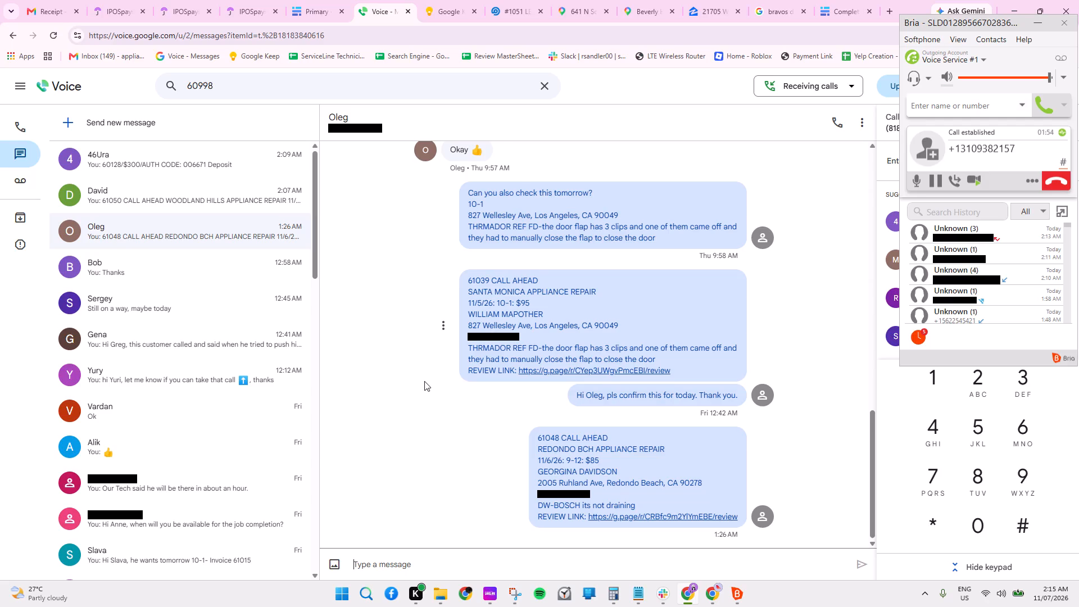
scroll(424, 381, "up", 7)
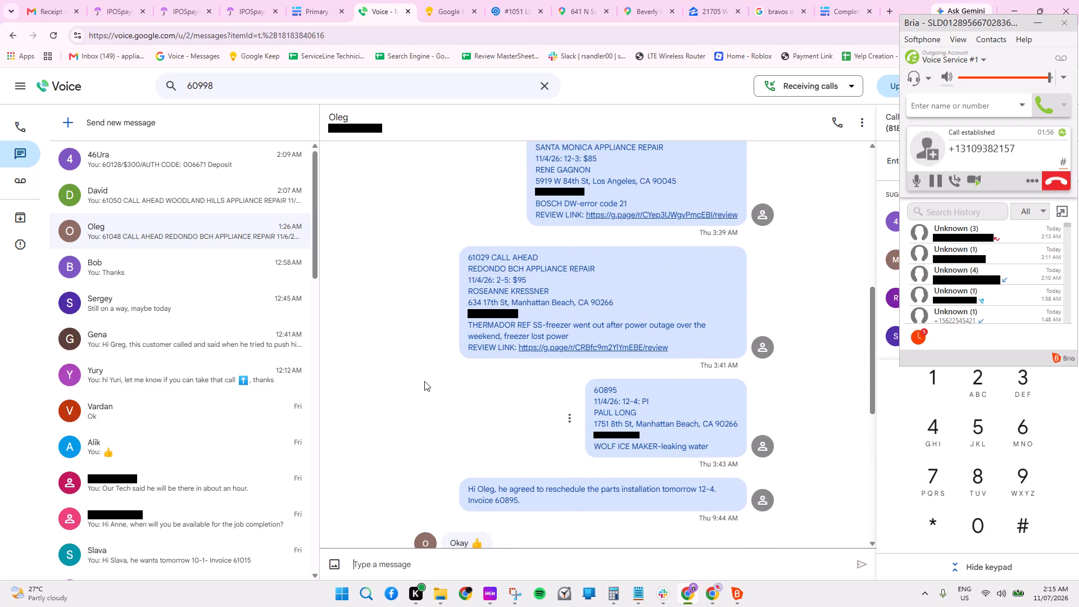
scroll(424, 381, "up", 1)
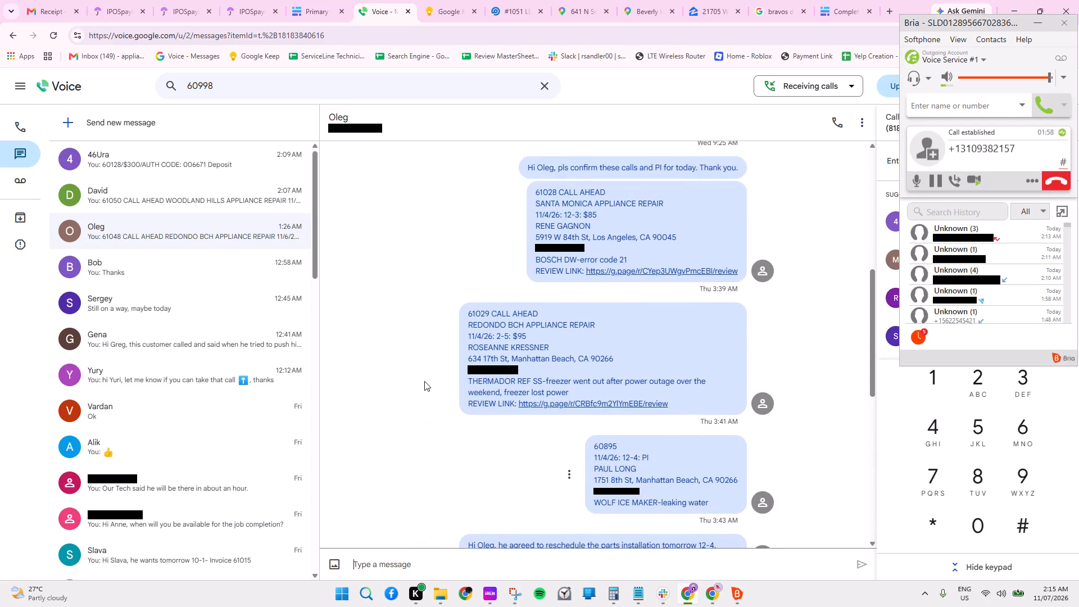
scroll(424, 381, "up", 9)
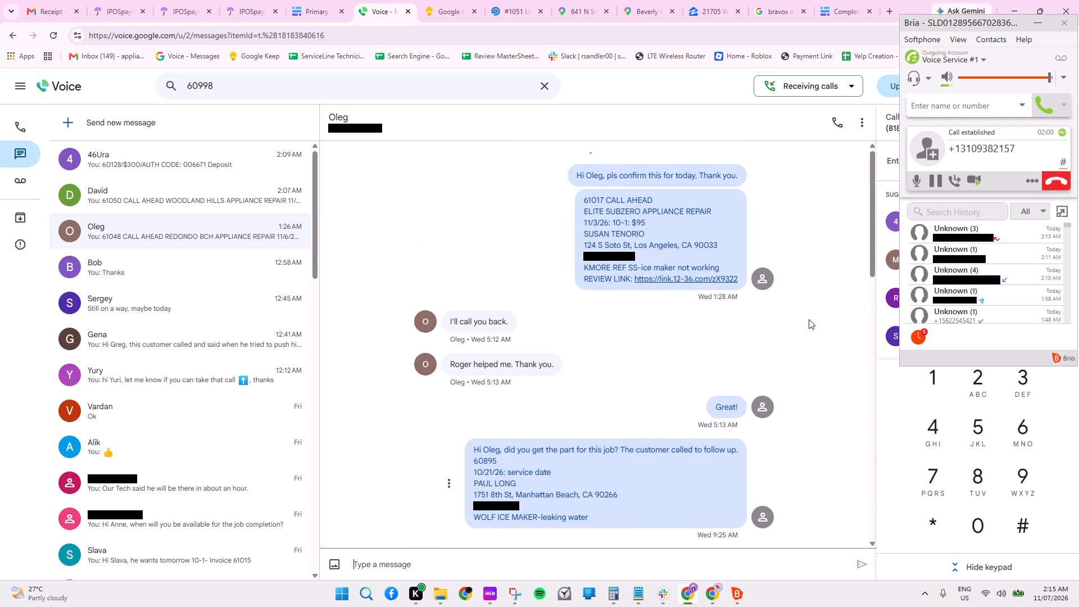
scroll(745, 280, "up", 3)
Switch to Bria and bring up the options for the phone number on the ongoing call.
right_click(969, 157)
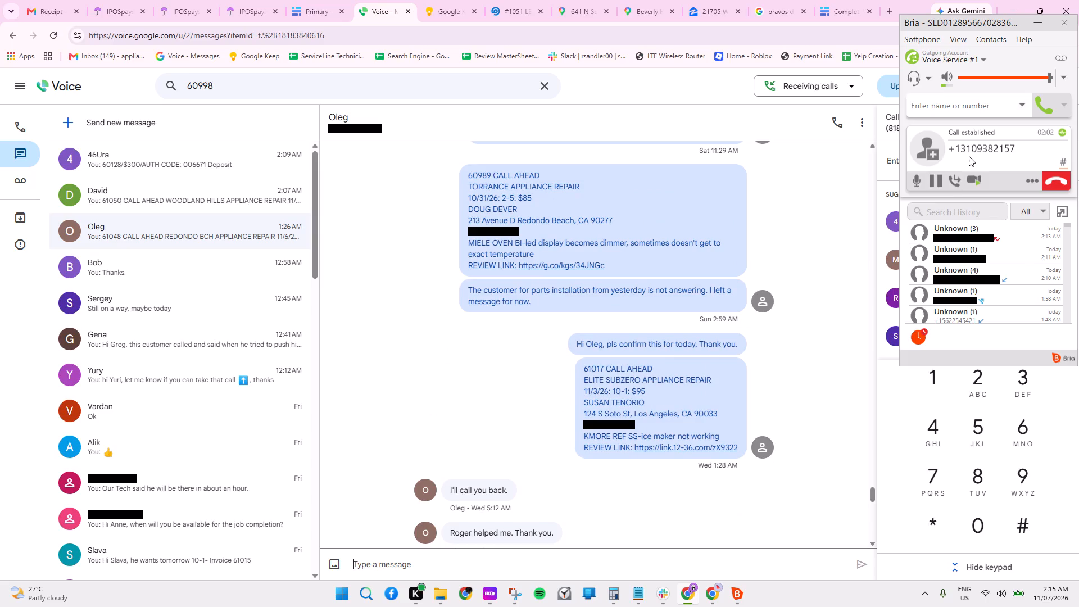
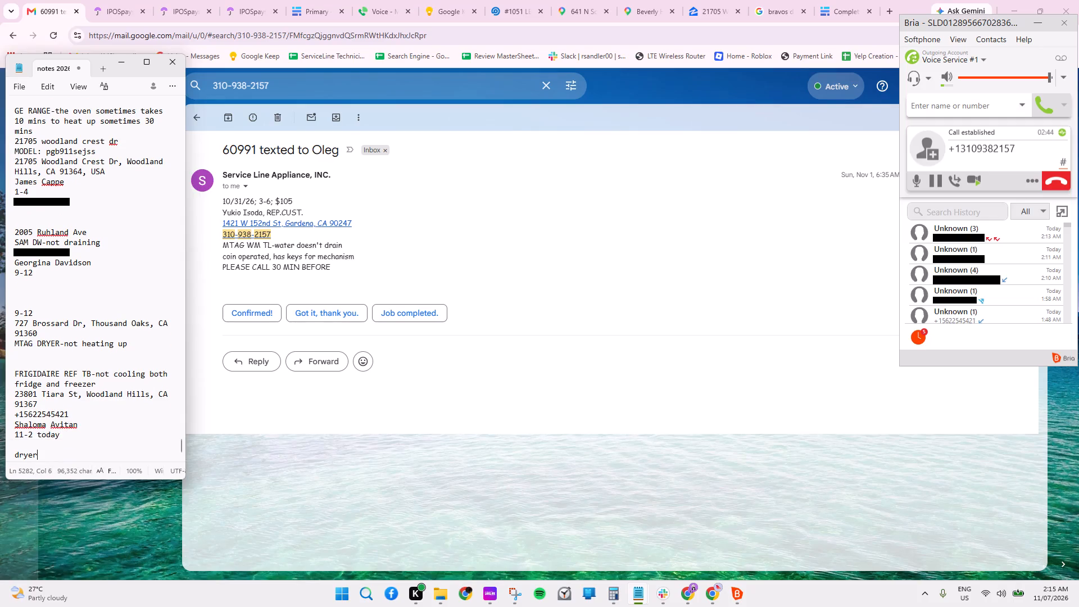
Complete the dryer line in the notes so it reads "dryer- removed coin slider and put it back now it doesn't work".
type("- removed")
key("space")
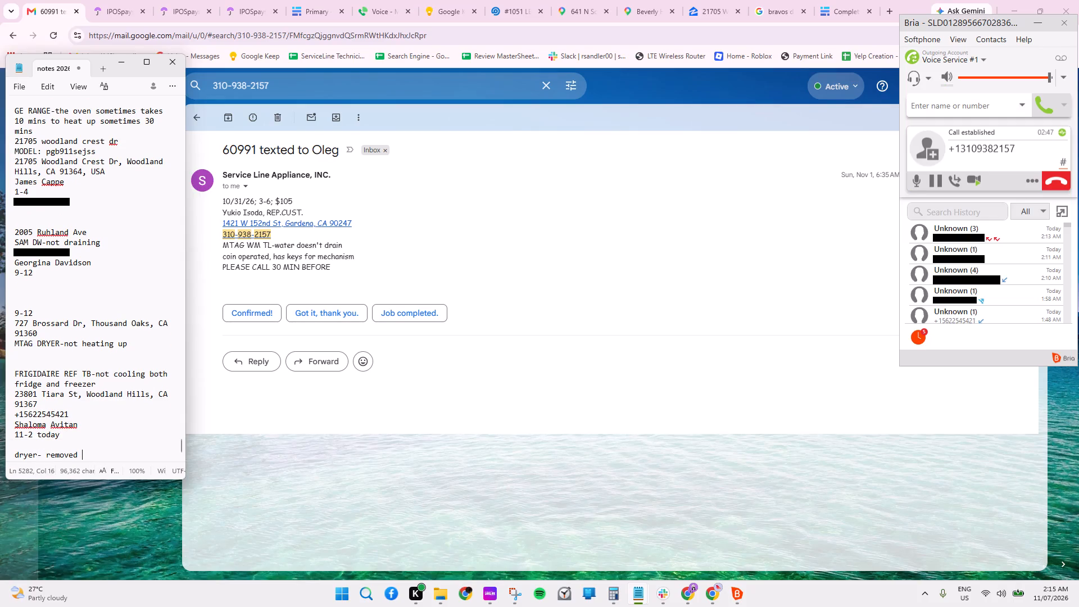
type("coin slider")
key("space")
type("and put it bc")
key("BackSpace")
type("ack")
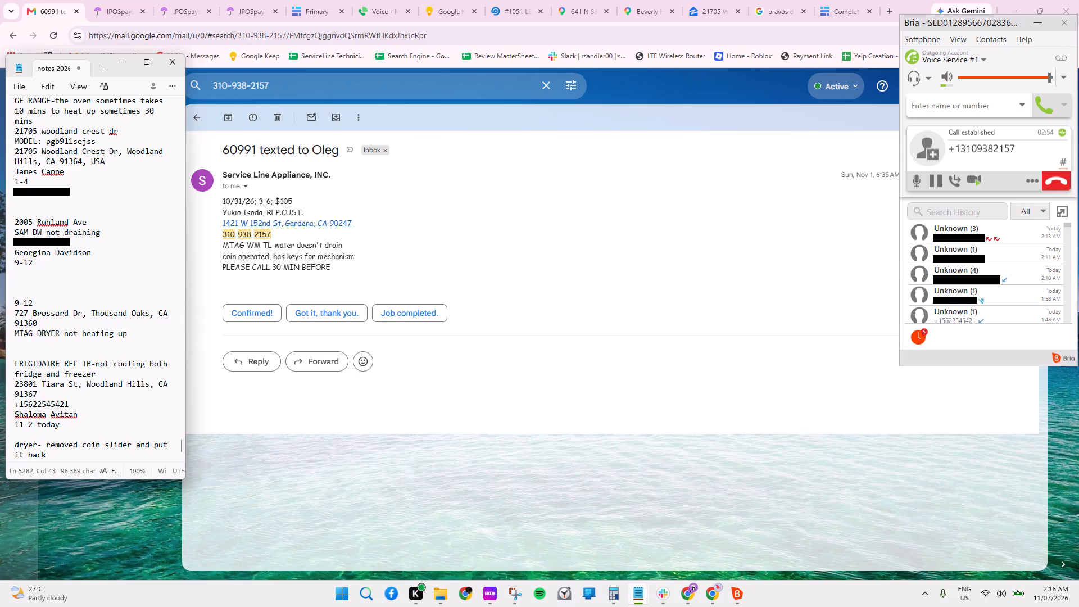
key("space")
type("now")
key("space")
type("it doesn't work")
Move the text cursor back toward the start of the dryer line in the notes.
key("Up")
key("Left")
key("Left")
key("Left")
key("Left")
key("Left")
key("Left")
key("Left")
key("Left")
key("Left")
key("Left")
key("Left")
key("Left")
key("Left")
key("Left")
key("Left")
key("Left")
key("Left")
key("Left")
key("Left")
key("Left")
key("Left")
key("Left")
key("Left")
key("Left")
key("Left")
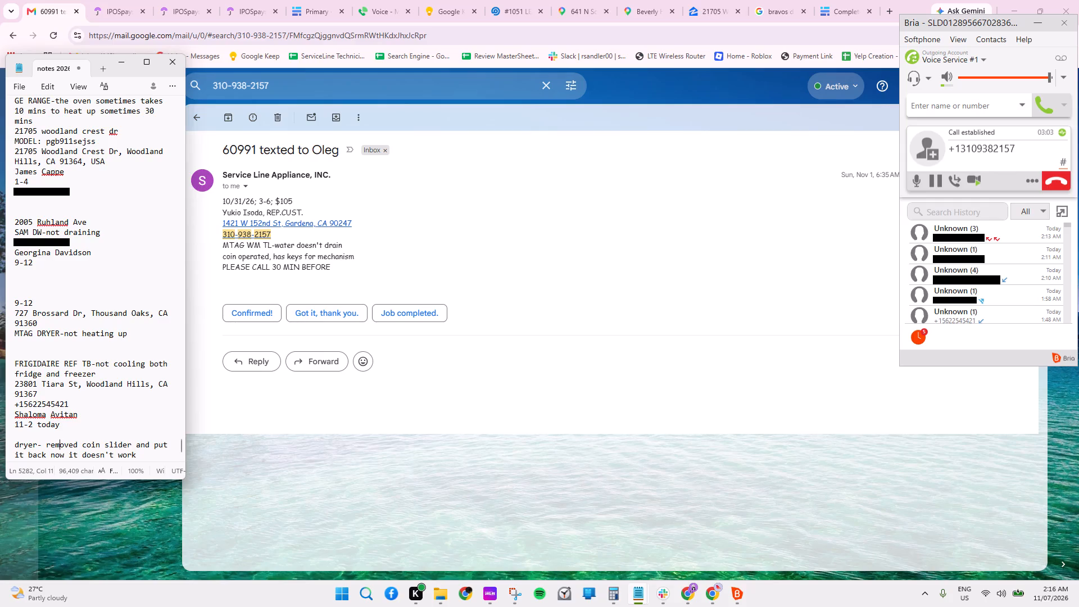
Add the brand "Mtag" and a space before "dryer" at the start of the dryer line in the notes.
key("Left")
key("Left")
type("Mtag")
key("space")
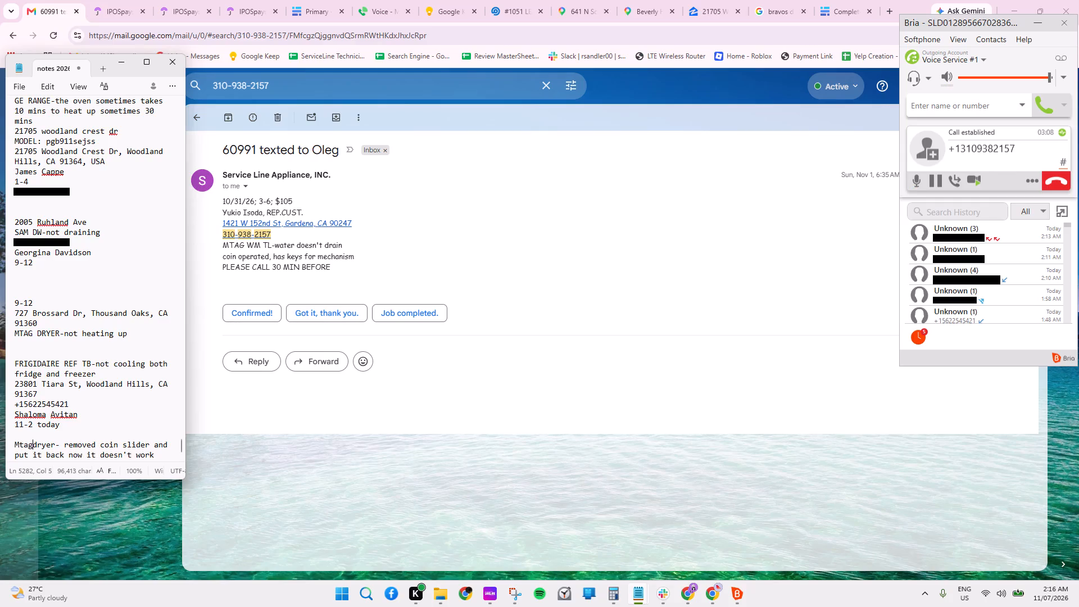
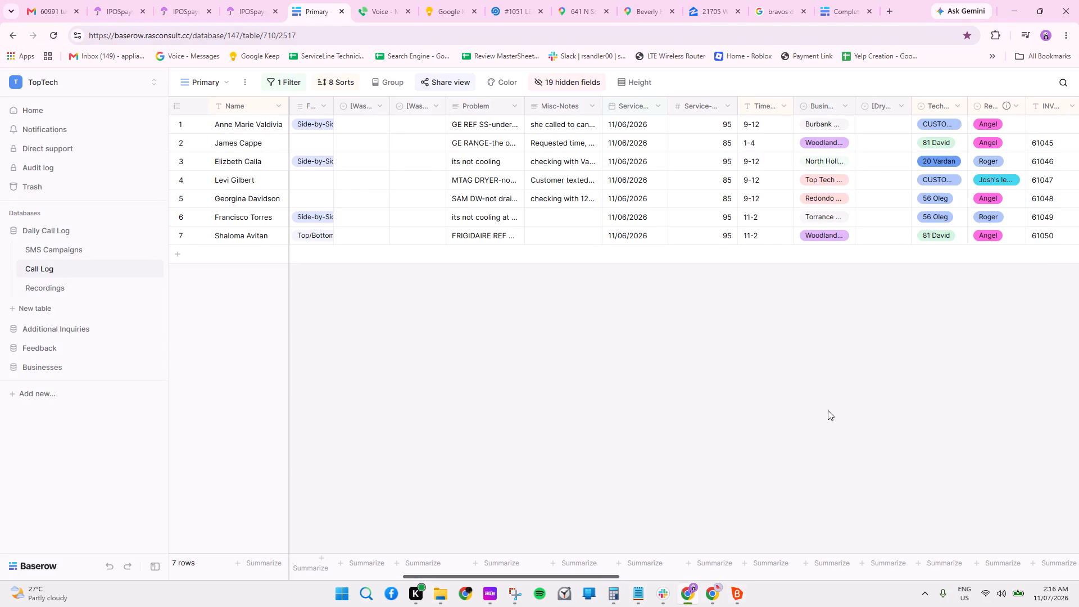
Switch to the Notepad window holding the call notes with the Mtag dryer line.
left_click(605, 577)
left_click(636, 599)
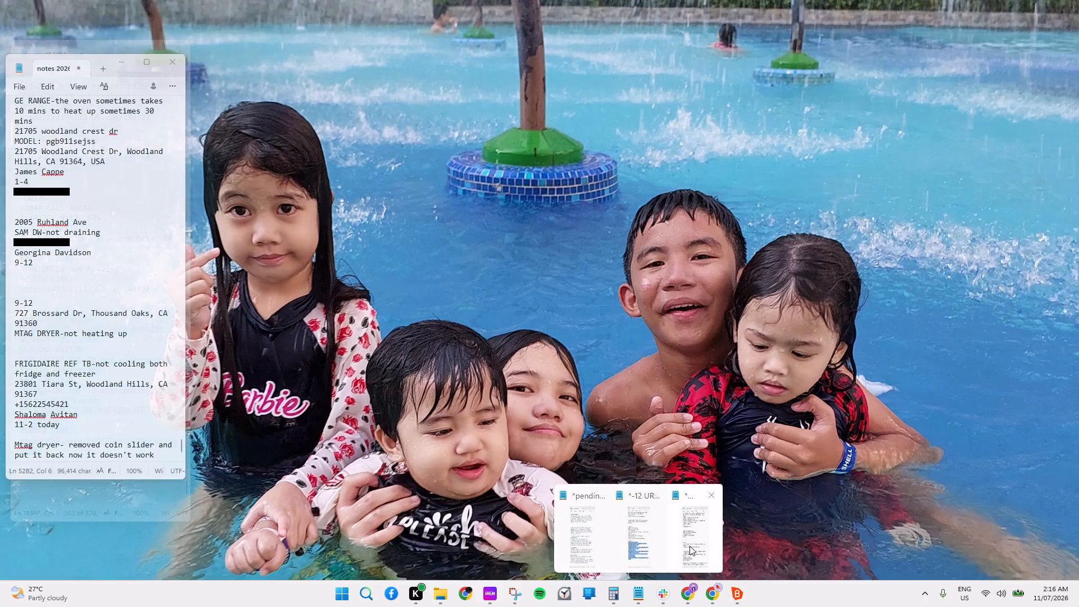
left_click(691, 546)
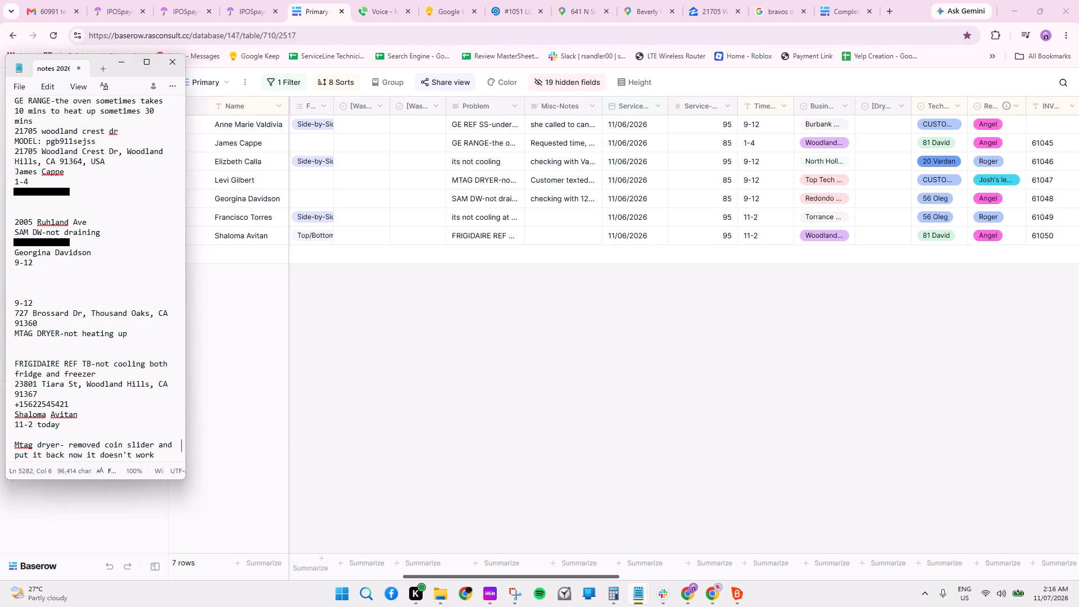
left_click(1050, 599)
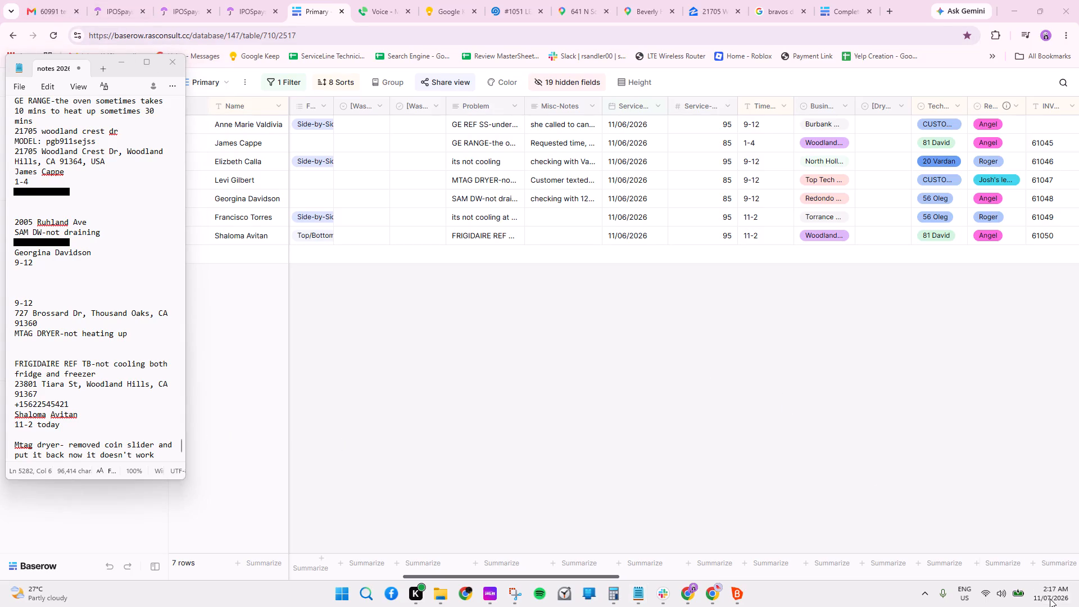
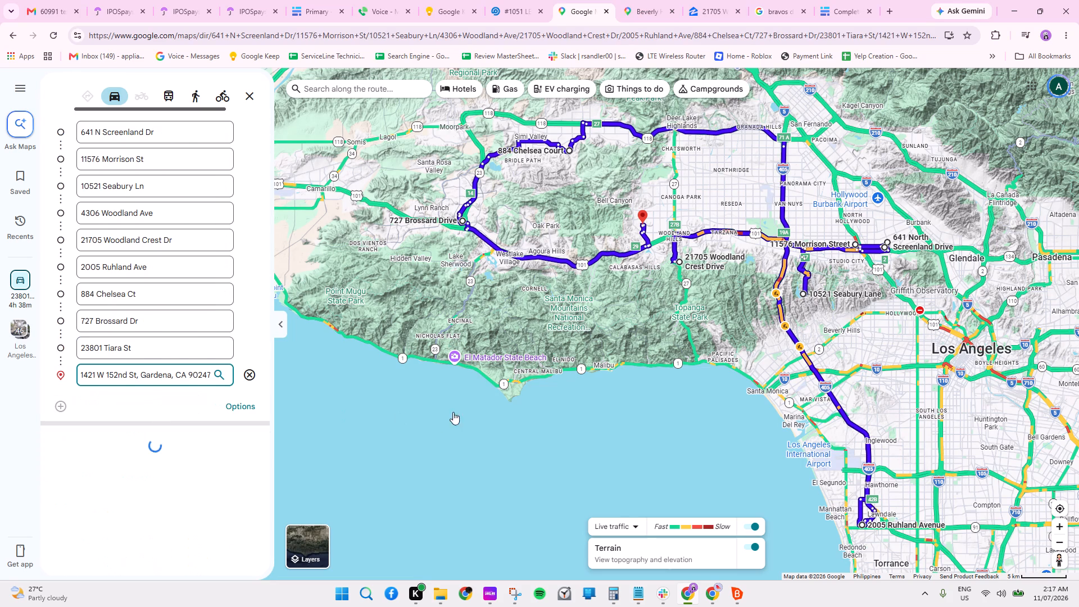
left_click_drag(677, 463, 516, 347)
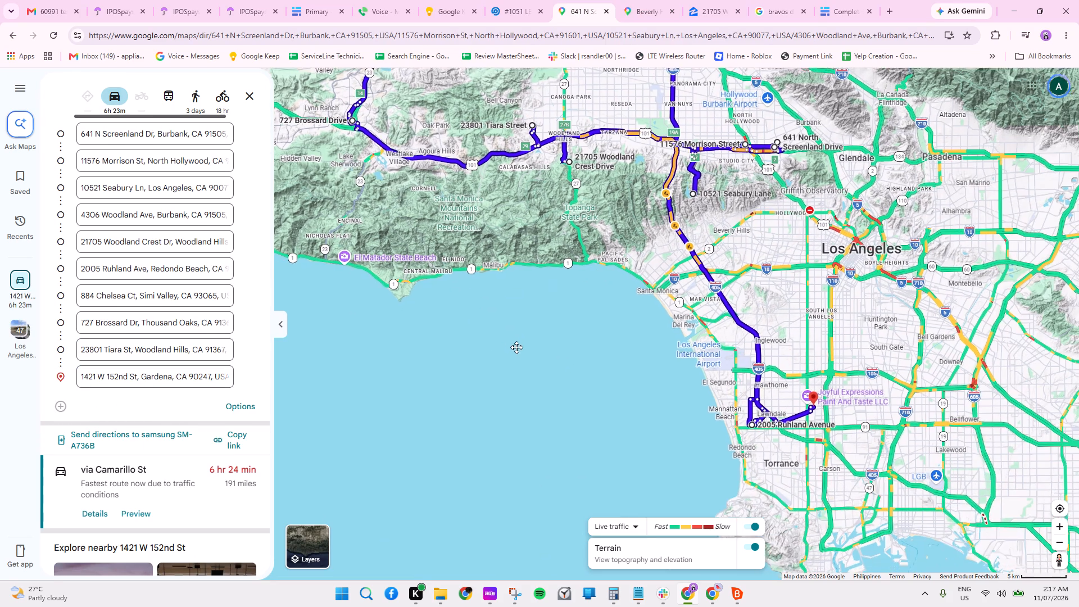
left_click_drag(516, 347, 499, 334)
left_click_drag(598, 424, 496, 382)
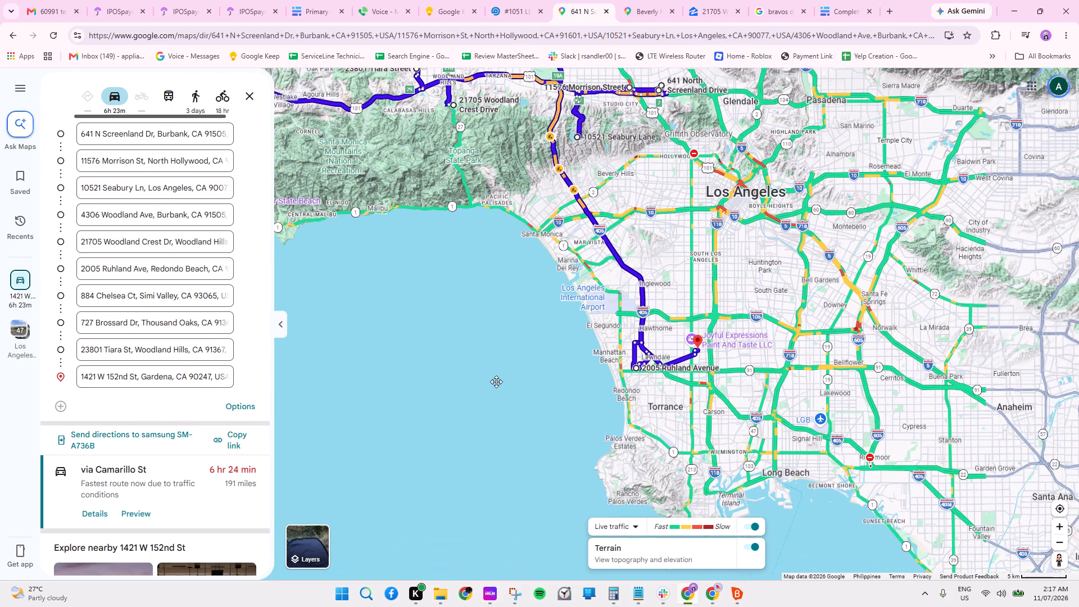
left_click_drag(496, 382, 496, 380)
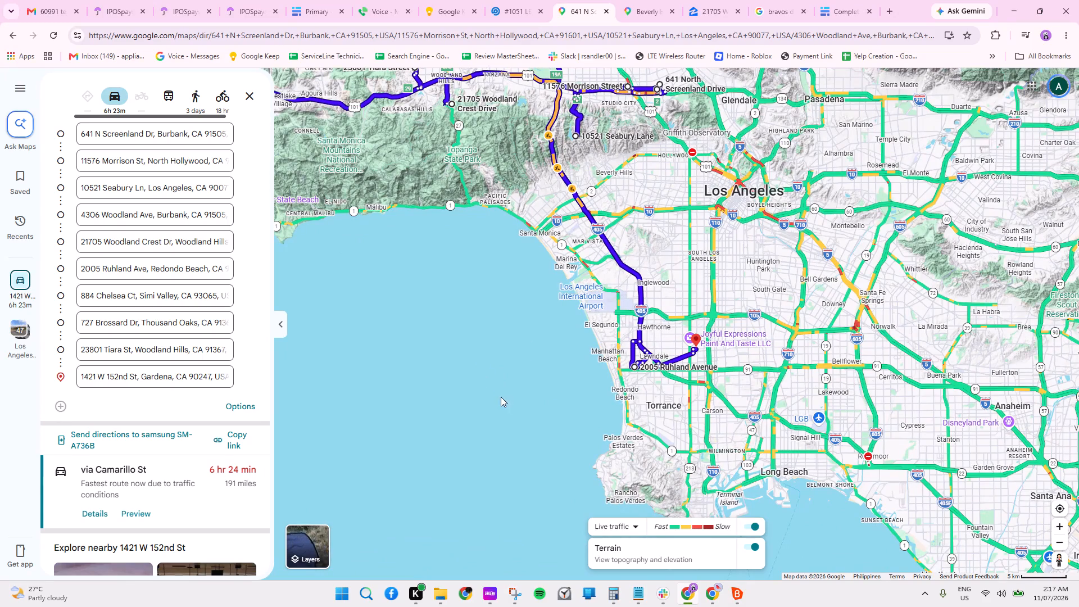
left_click(378, 11)
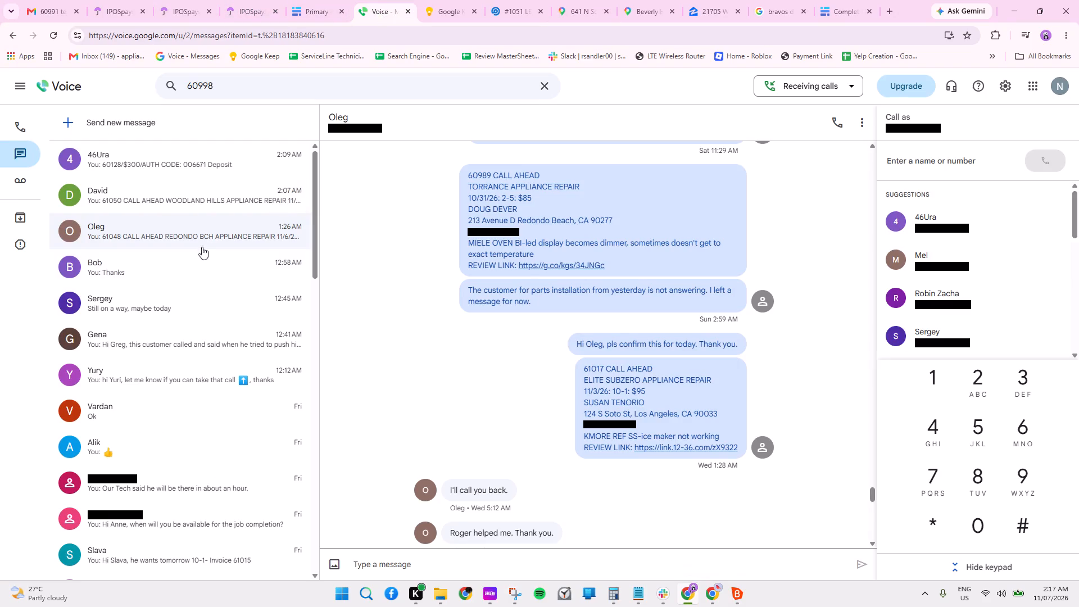
left_click(191, 265)
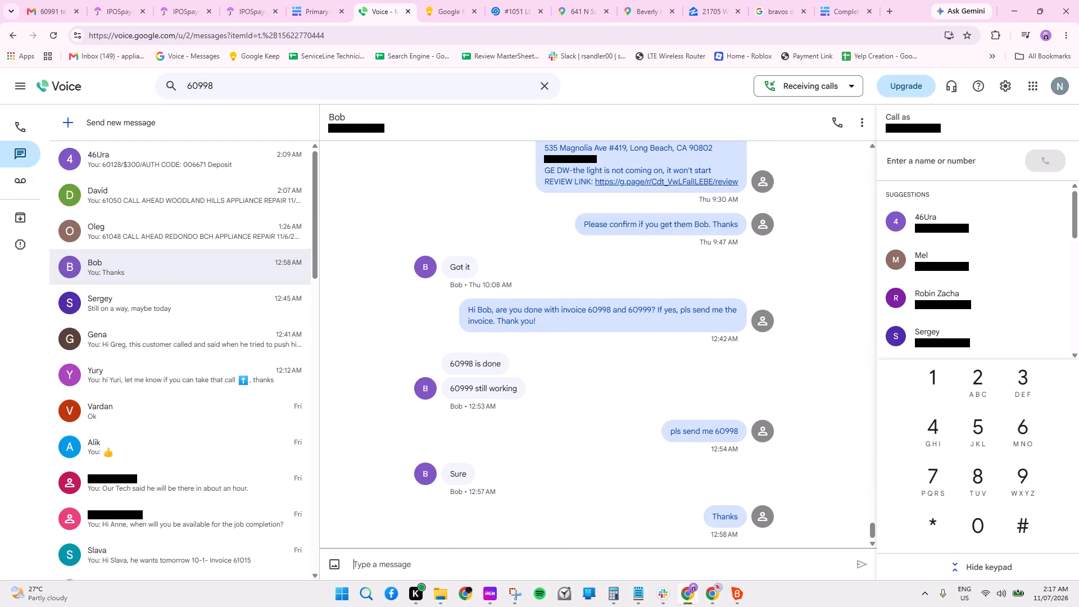
Send Bob the message "Hi Bob, do you work in Gardena?" in his open Google Voice conversation.
left_click(474, 565)
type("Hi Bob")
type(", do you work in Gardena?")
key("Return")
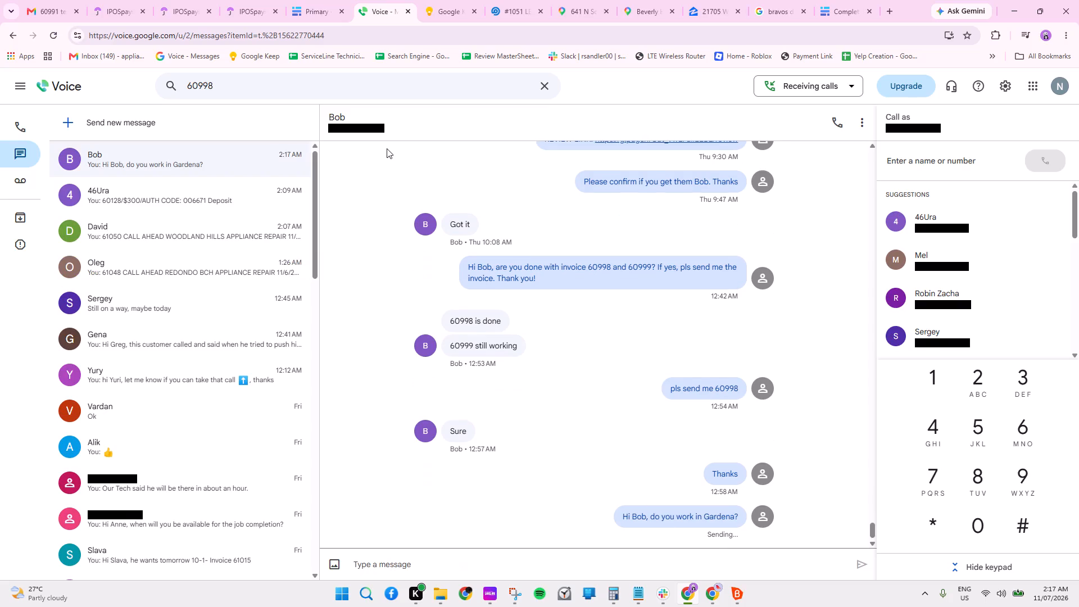
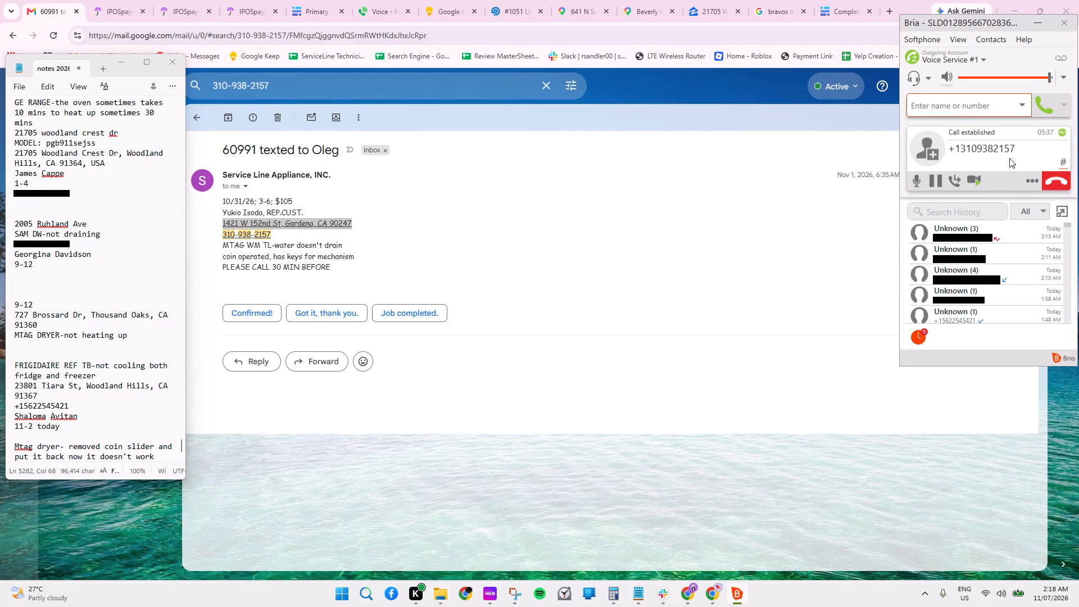
Return to the call notes in Notepad and place the text cursor at the end of the Mtag dryer line, after "work".
left_click(157, 457)
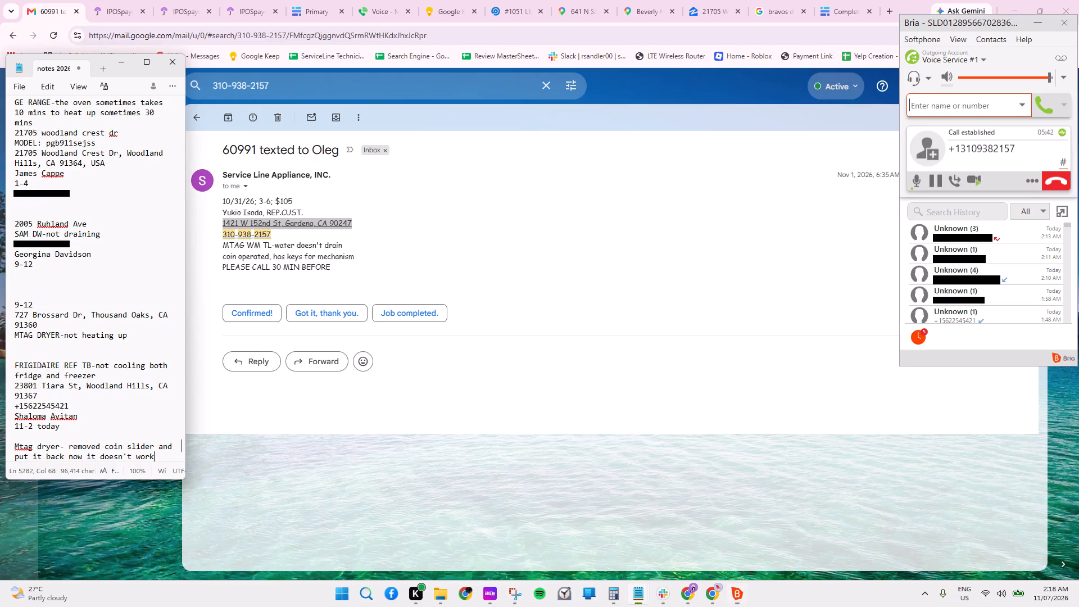
left_click(157, 457)
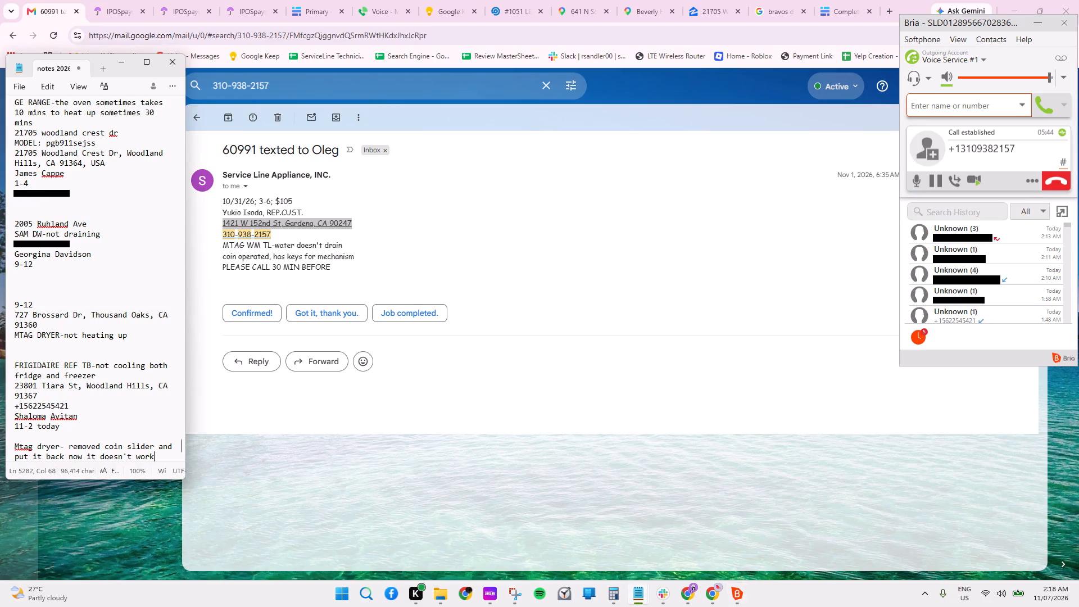
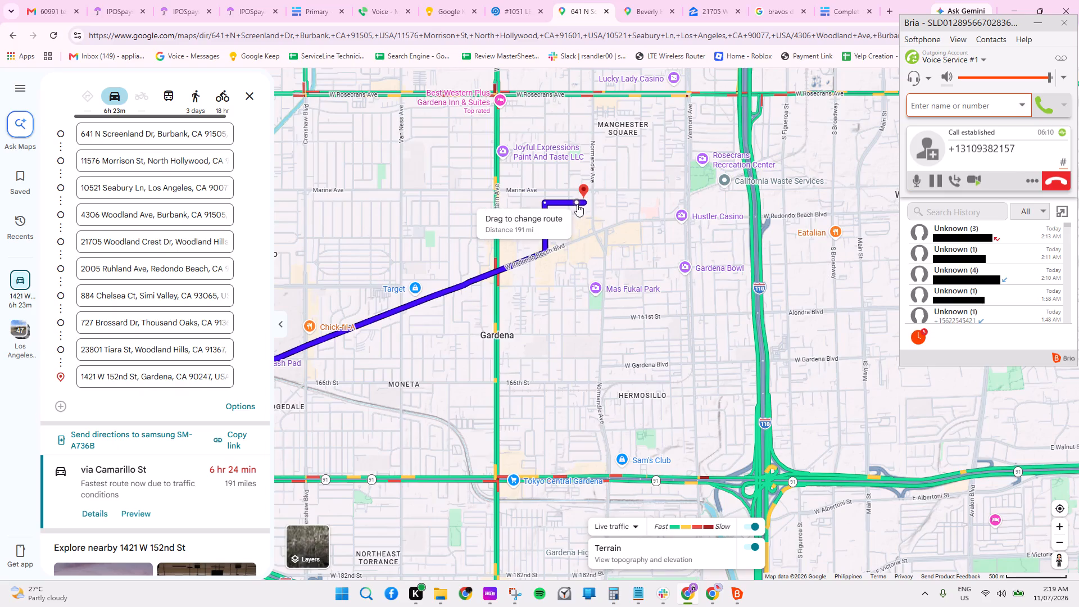
Return to Bob's Google Voice conversation about working in Gardena and place the text cursor in its message field.
scroll(577, 204, "up", 5)
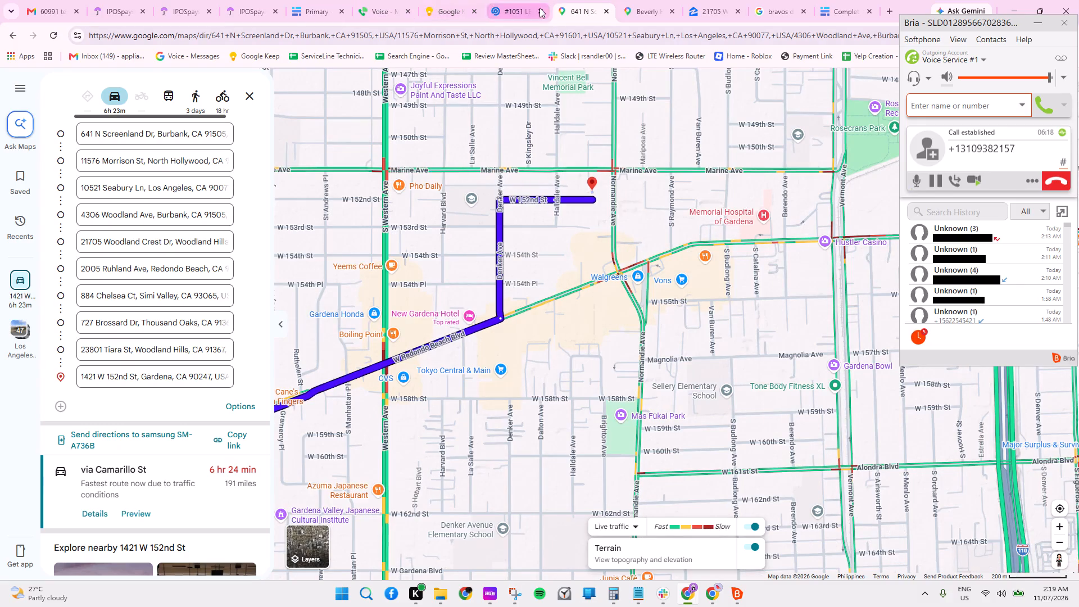
left_click(371, 14)
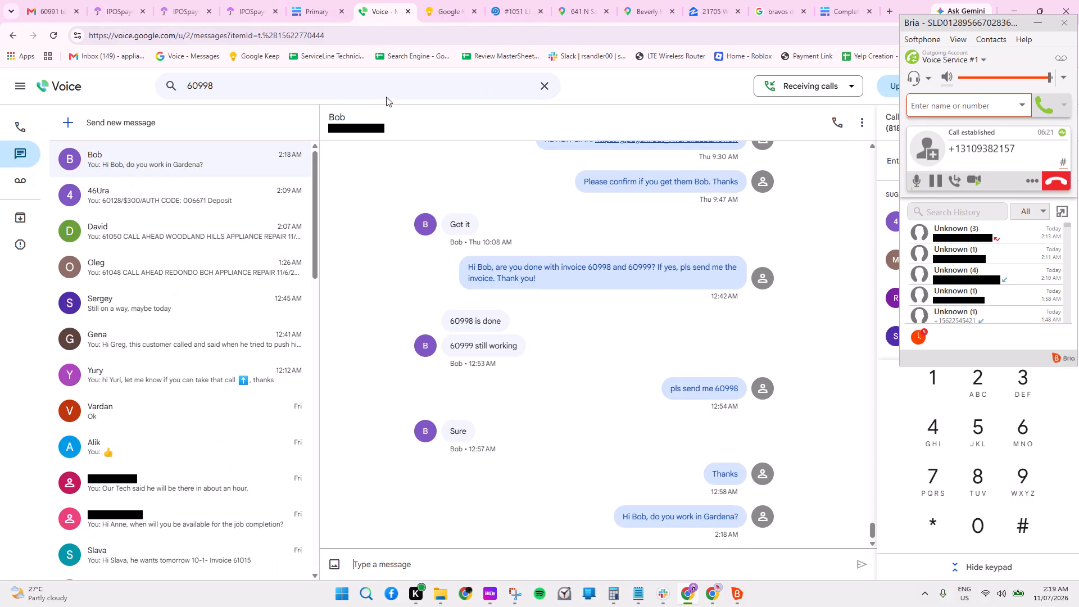
left_click(581, 569)
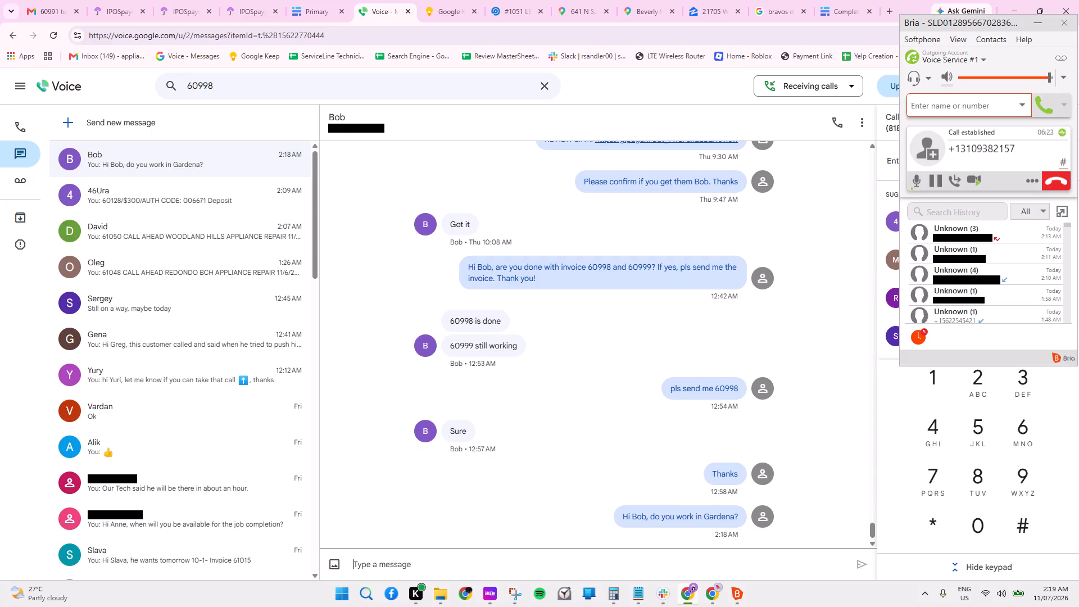
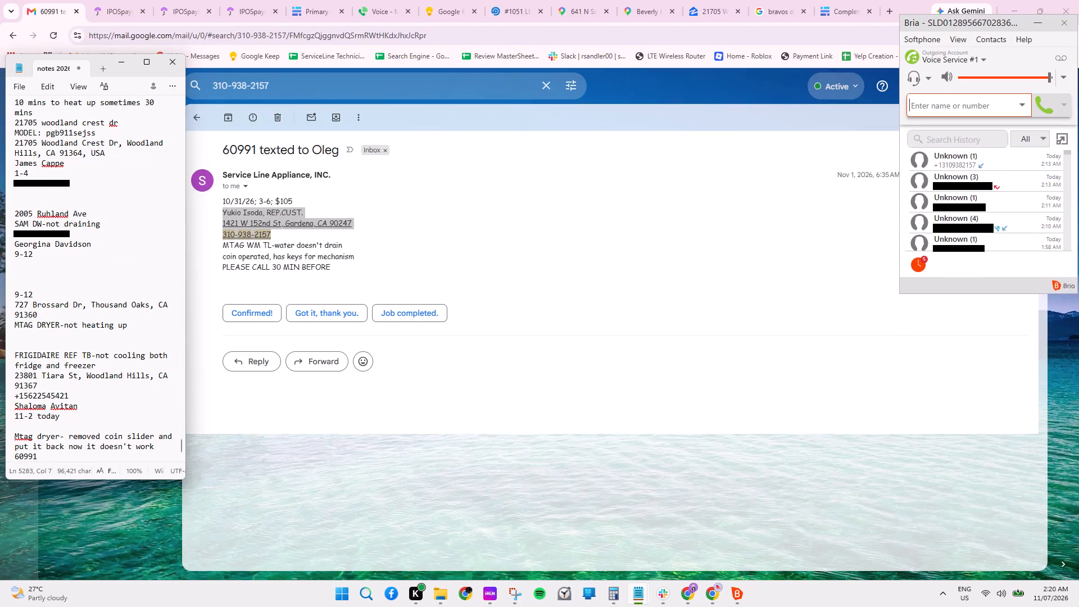
Replace the 60991 line under the Mtag dryer note with the customer name, address and phone number copied from the job email.
triple_click(31, 456)
key("ctrl+v")
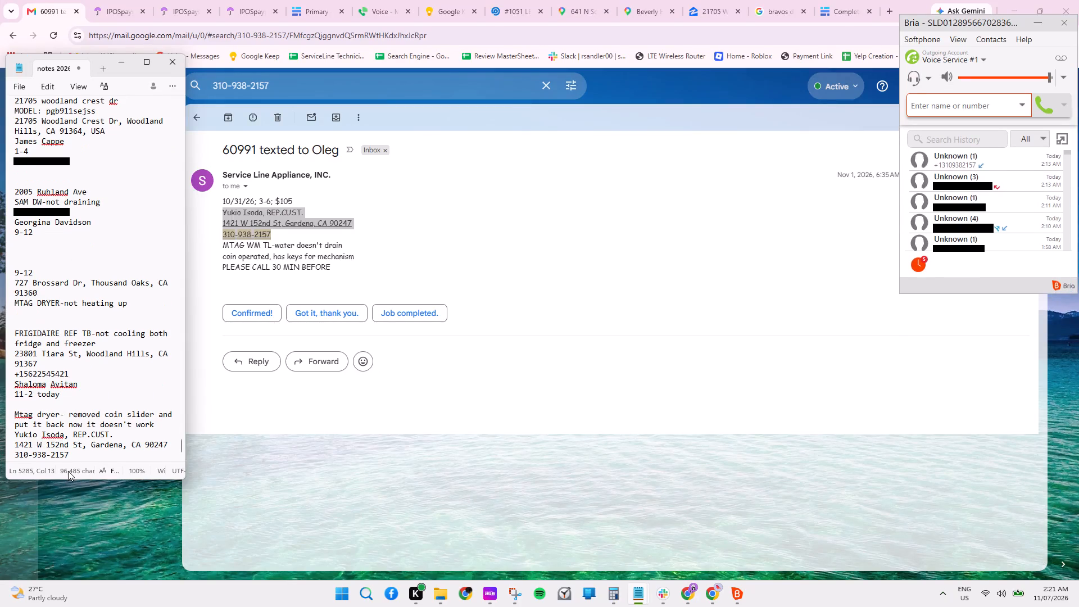
Add a line below the customer's phone number reading "wants different tech he said tom not so knowledgeable with coin op".
key("Return")
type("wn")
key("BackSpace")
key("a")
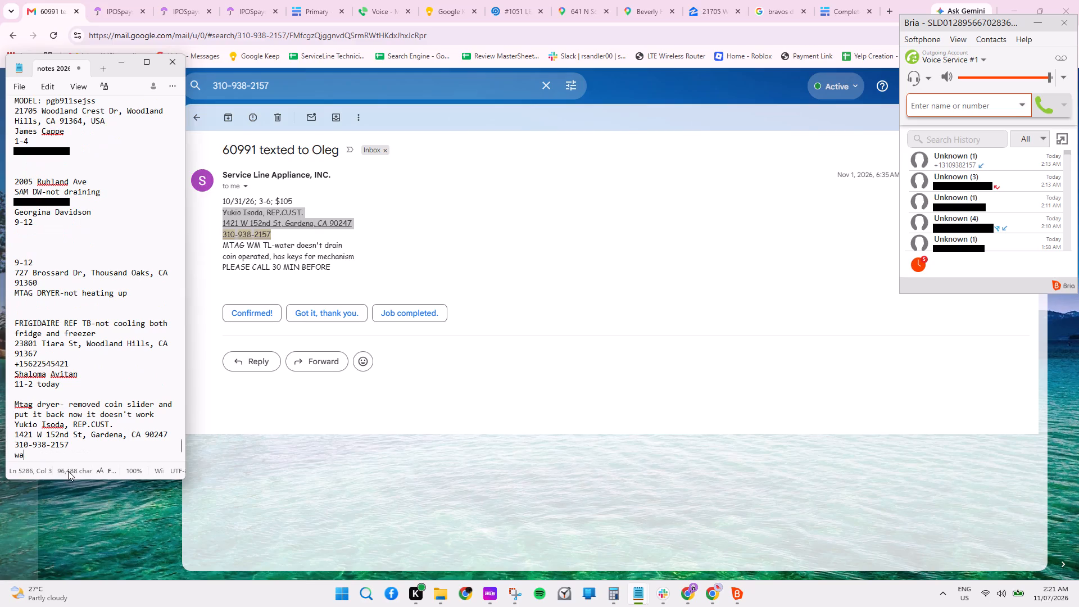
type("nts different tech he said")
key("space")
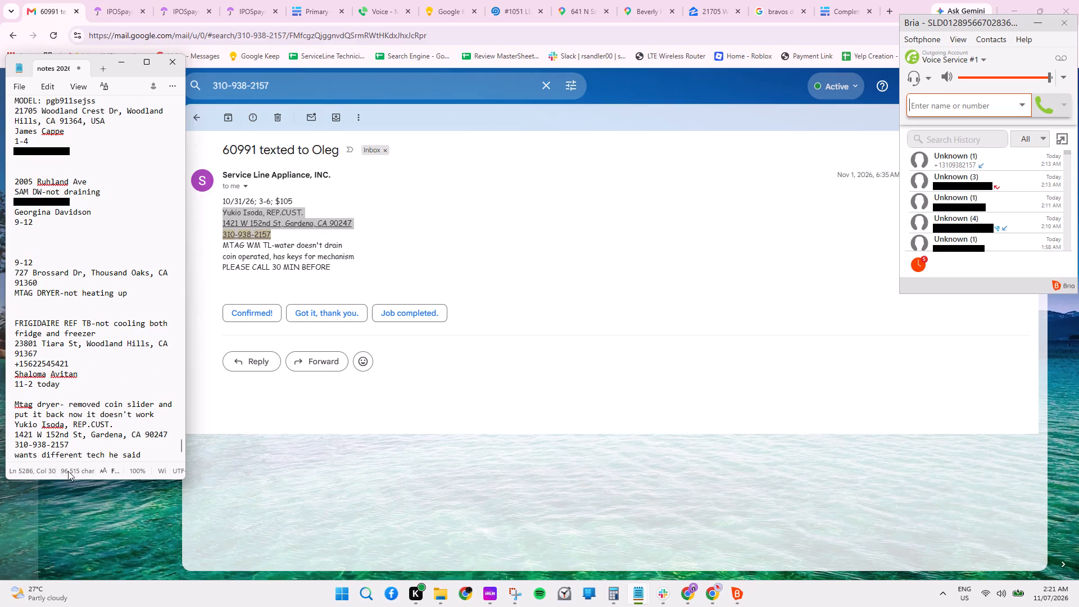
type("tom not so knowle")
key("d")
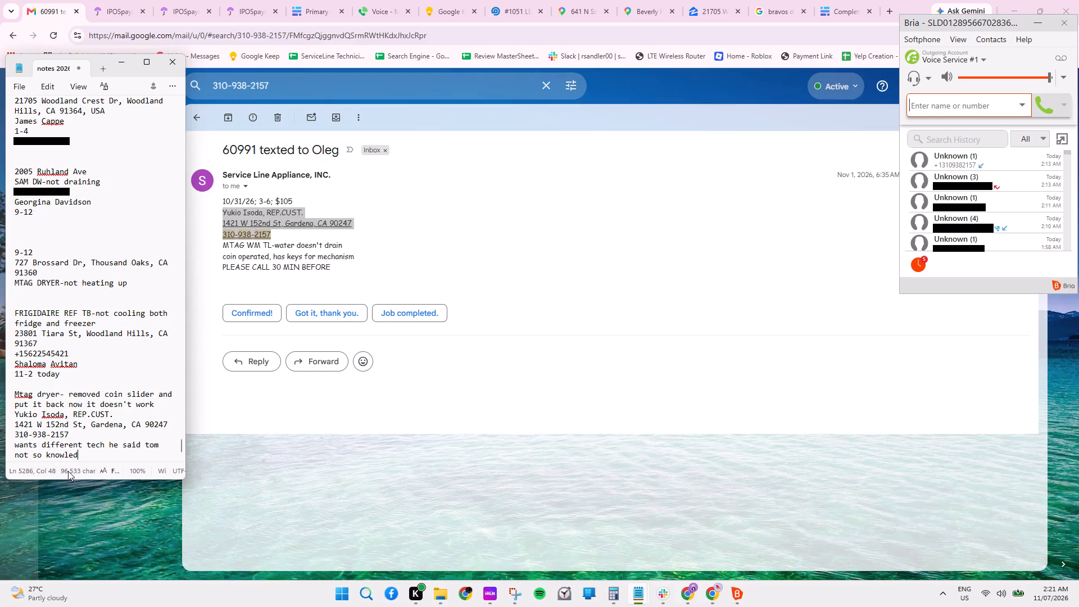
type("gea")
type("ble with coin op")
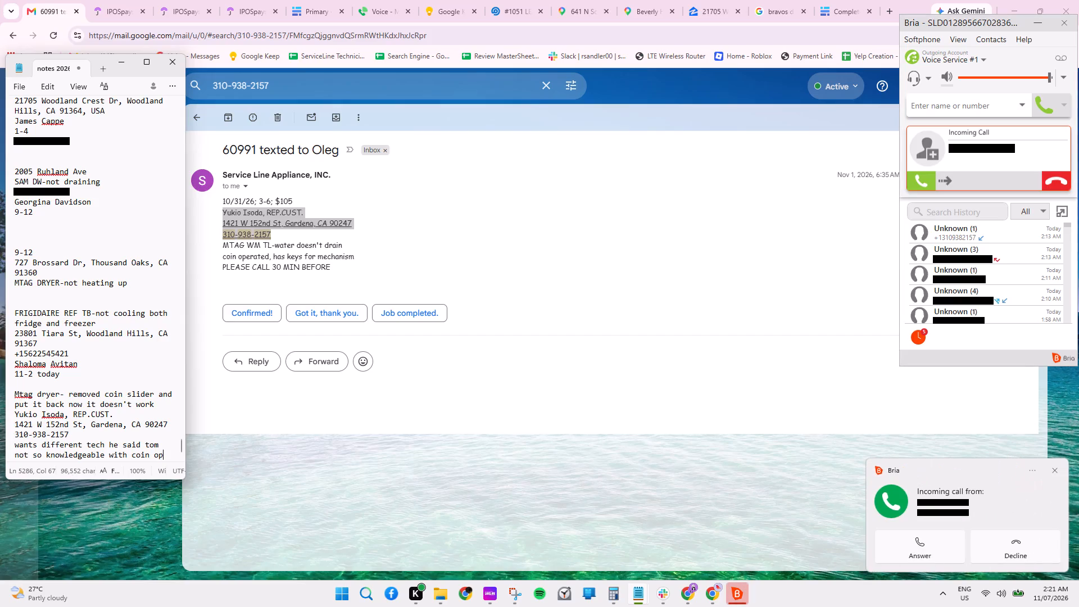
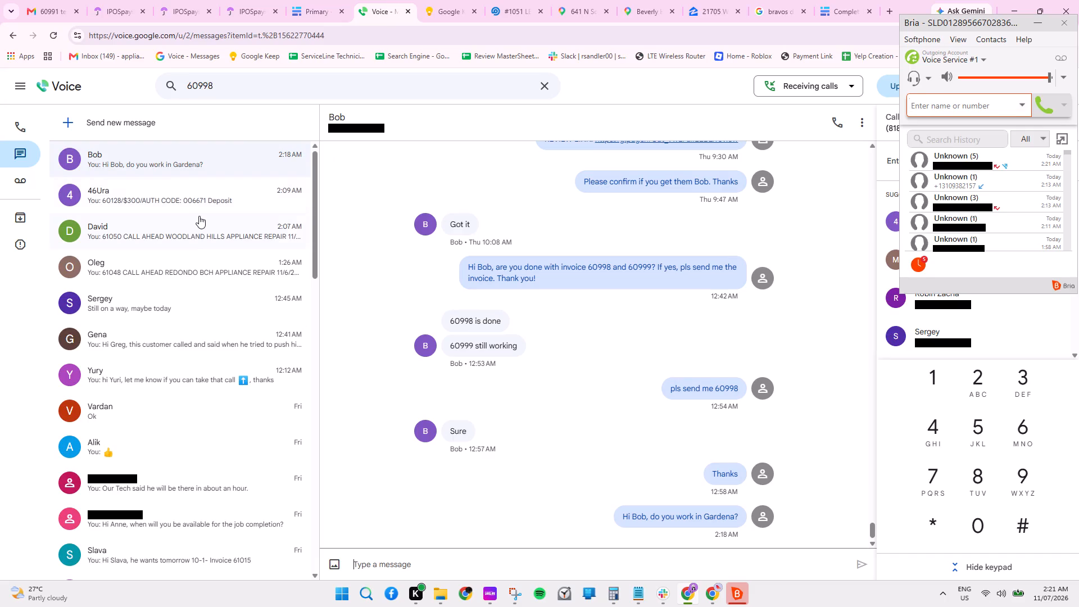
Open the Google Voice message conversation with David.
scroll(184, 260, "up", 4)
left_click(197, 228)
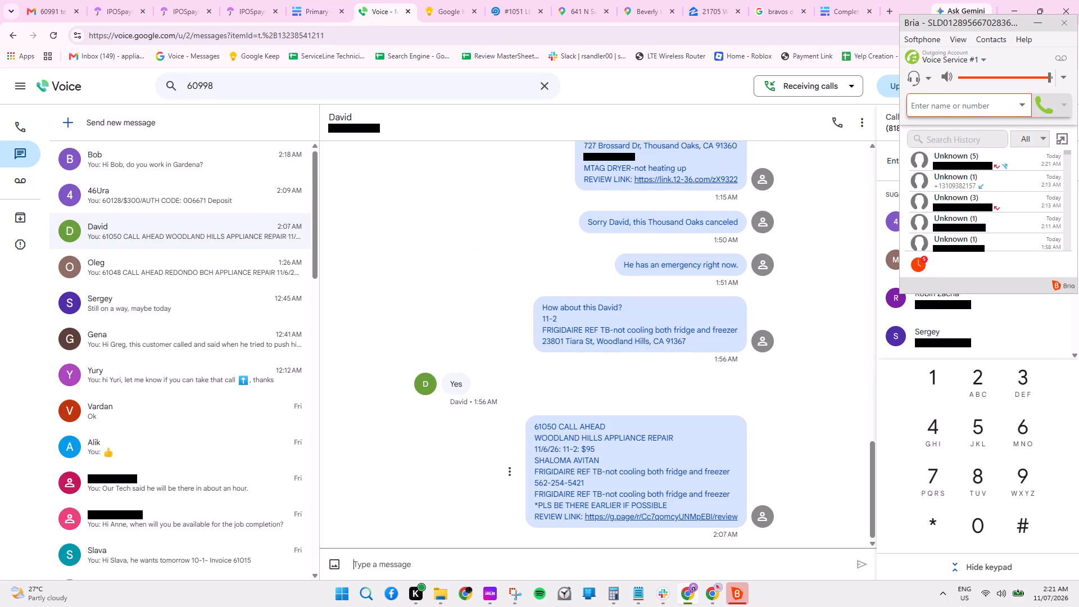
Switch to the other Chrome window with the AdSelect page.
left_click(711, 597)
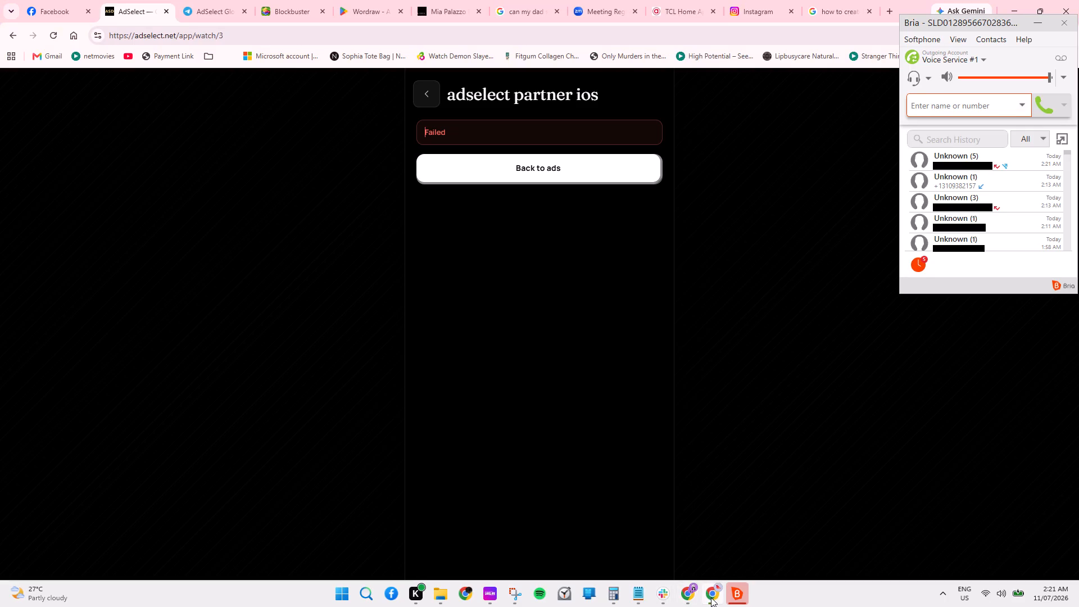
Leave the adselect partner ios ad page on AdSelect and return to the watch & earn ads list.
left_click(500, 176)
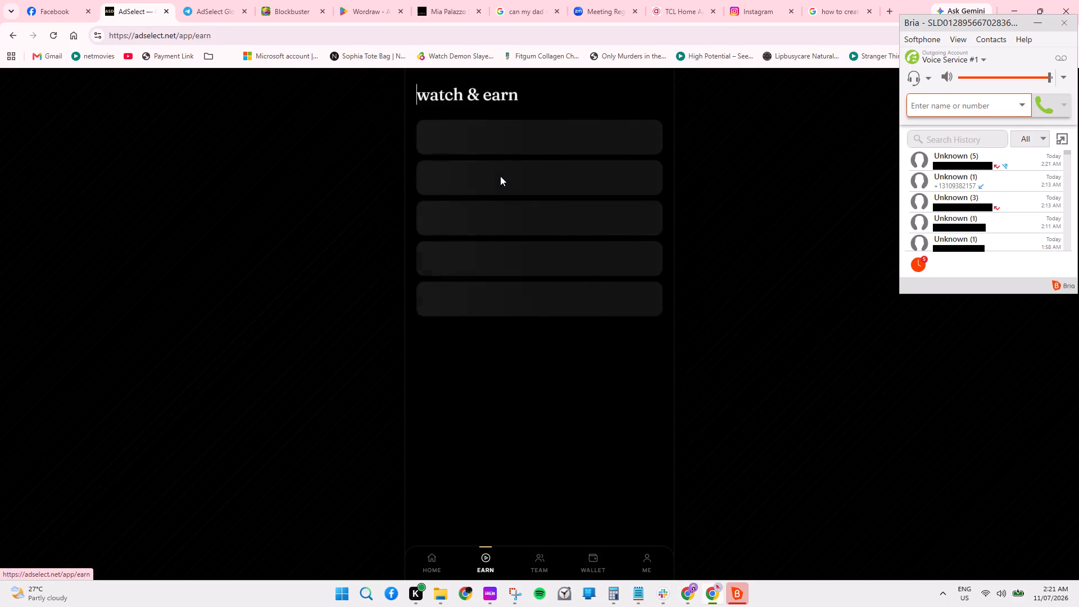